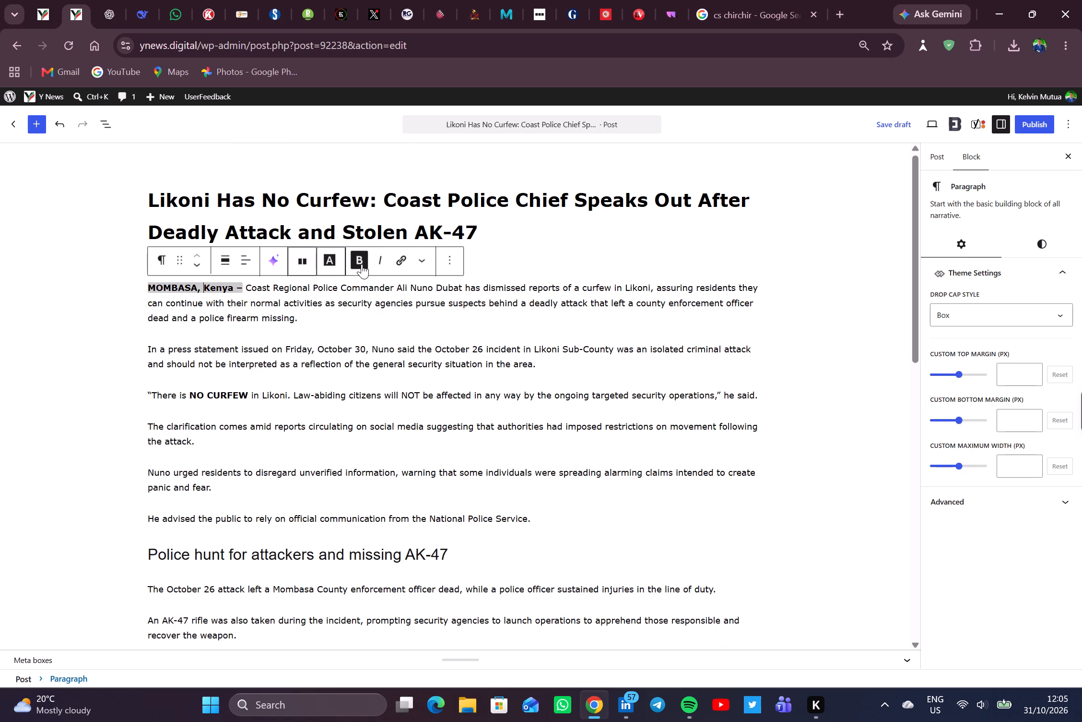
click(362, 264)
Look over the Y News homepage, examining the breaking, spotlight, Top Stories and People sections.
click(48, 9)
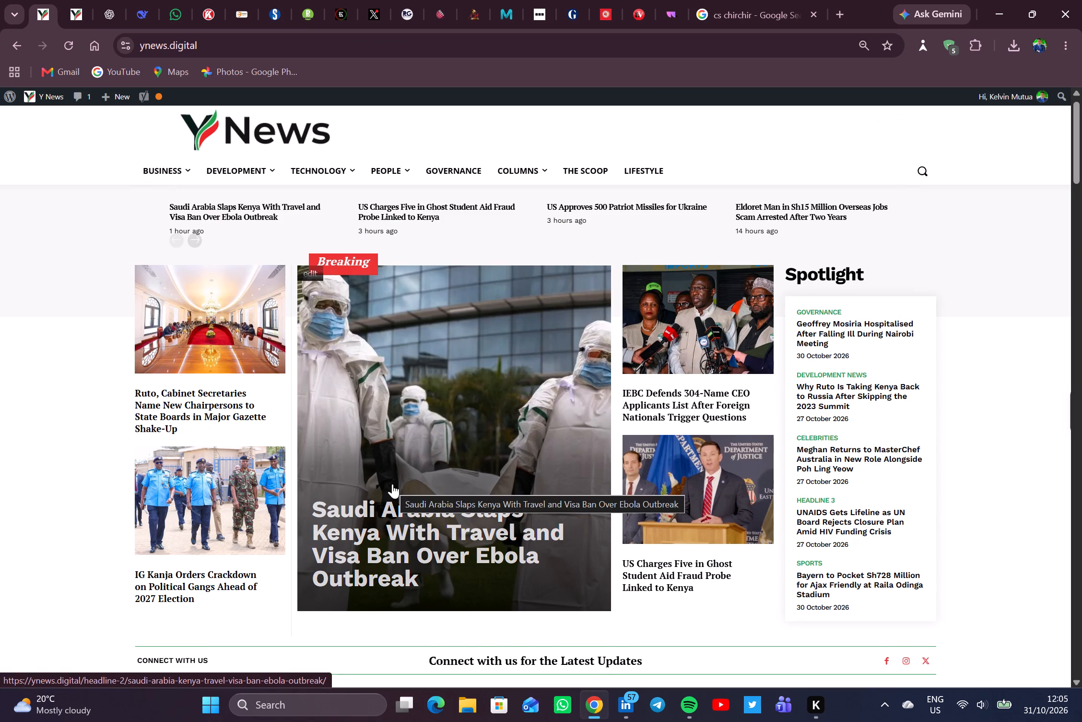
scroll(392, 484, down, 2)
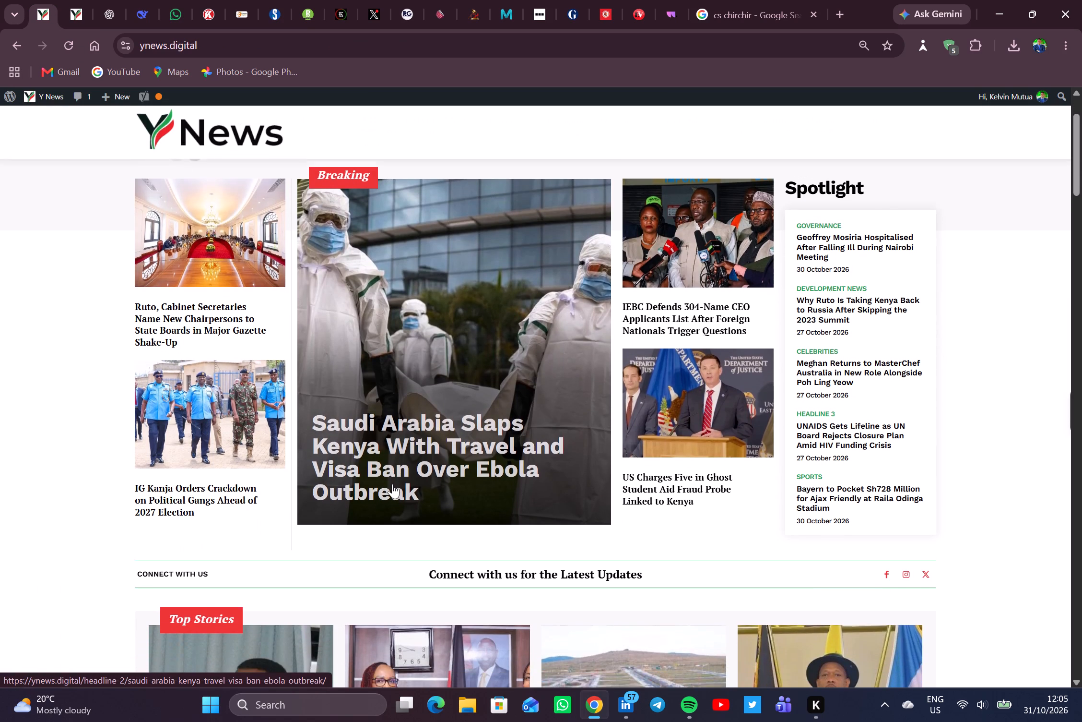
scroll(392, 484, down, 2)
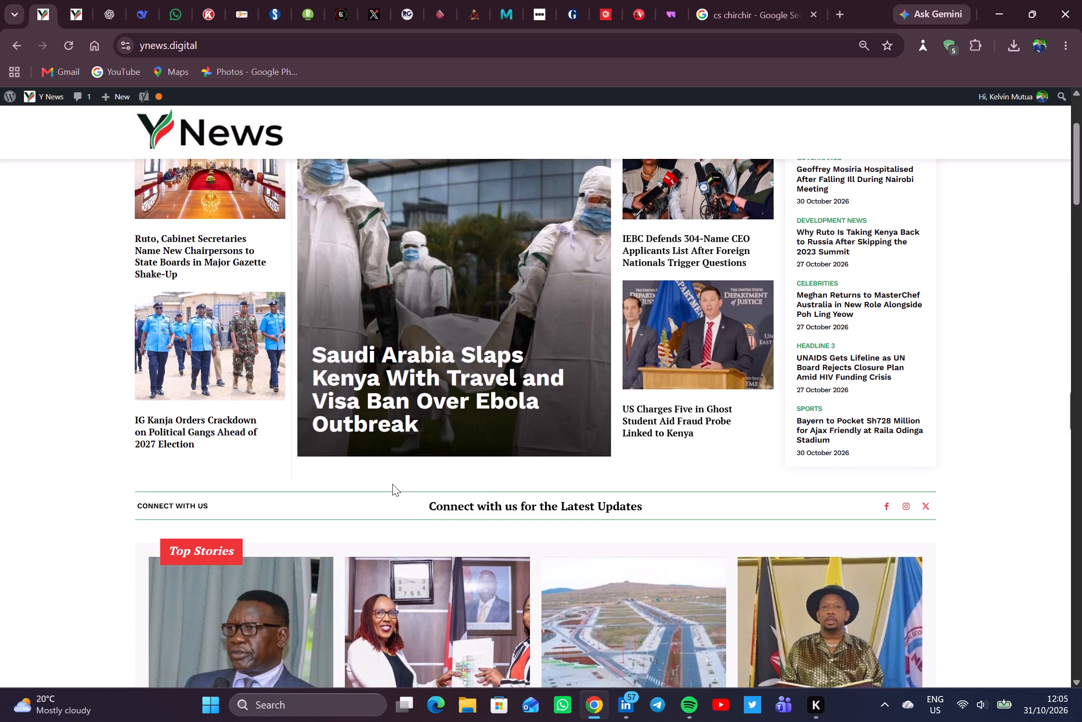
scroll(392, 484, down, 1)
scroll(392, 484, up, 1)
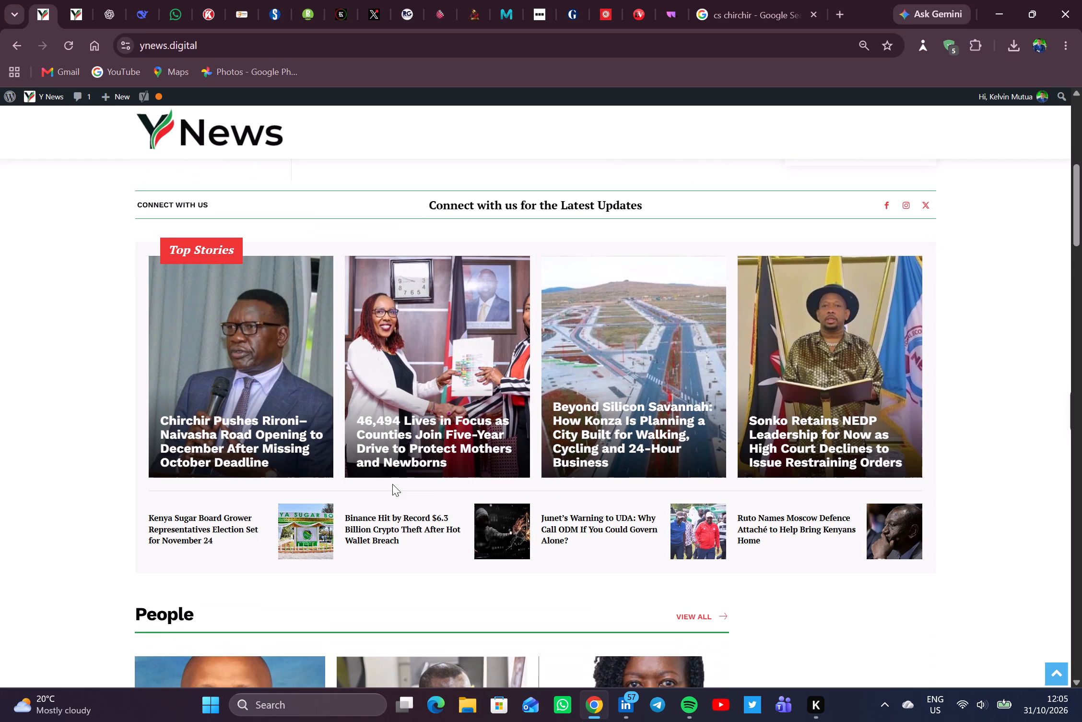
scroll(392, 484, up, 2)
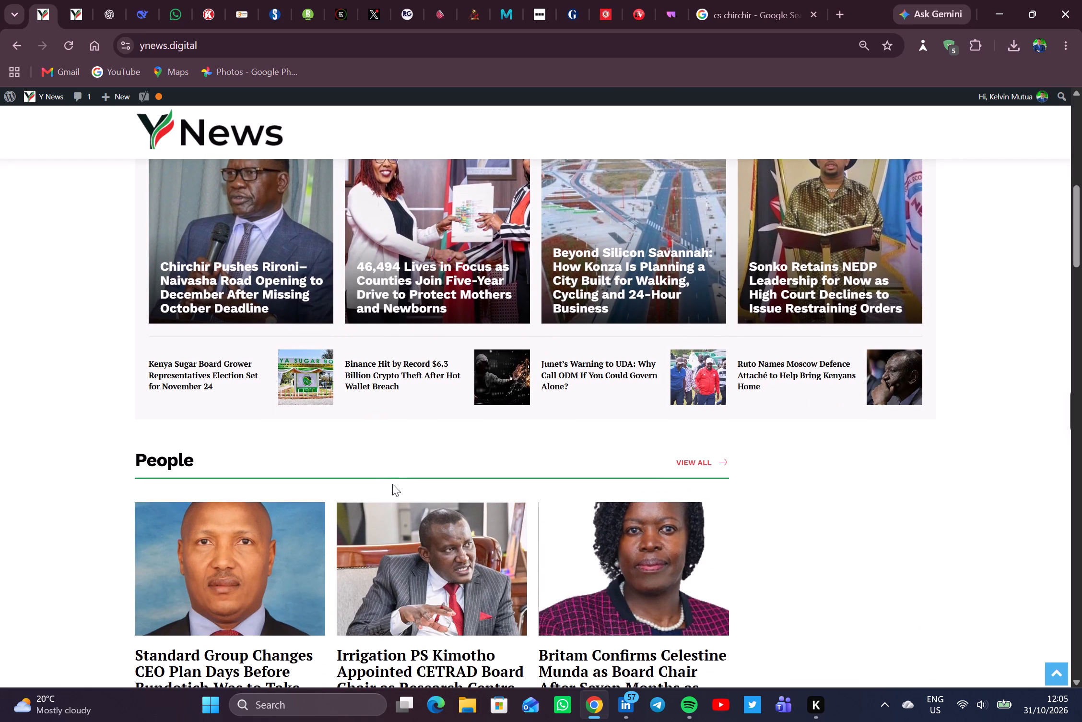
scroll(392, 484, up, 2)
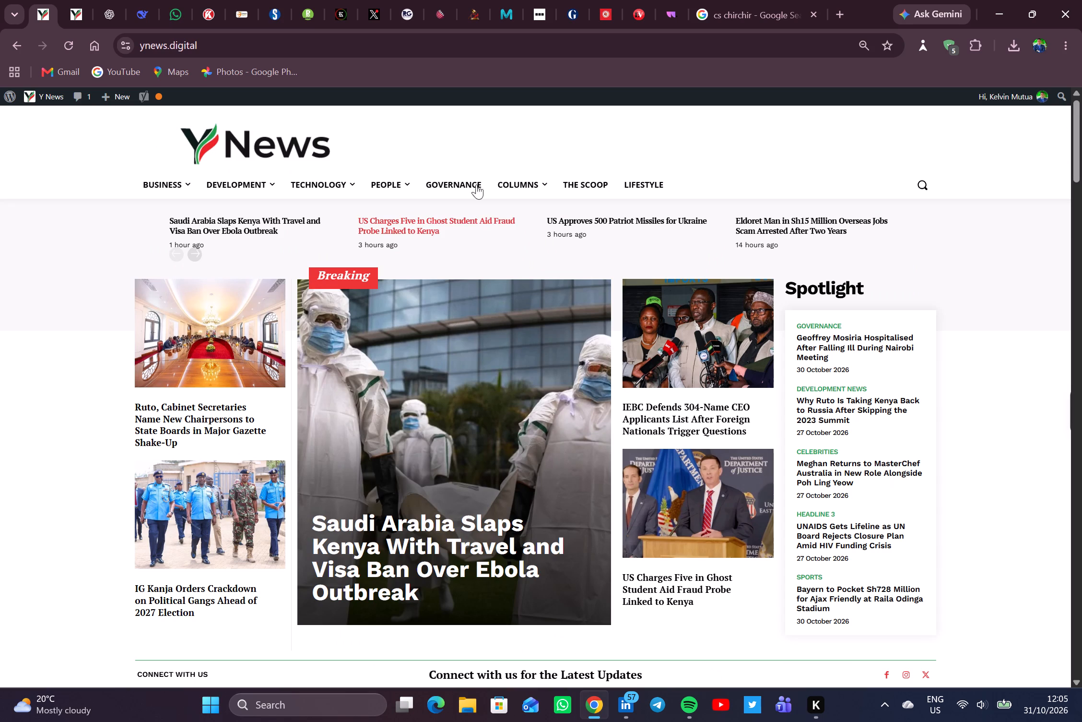
Close the "cs chirchir" Google search page.
click(809, 12)
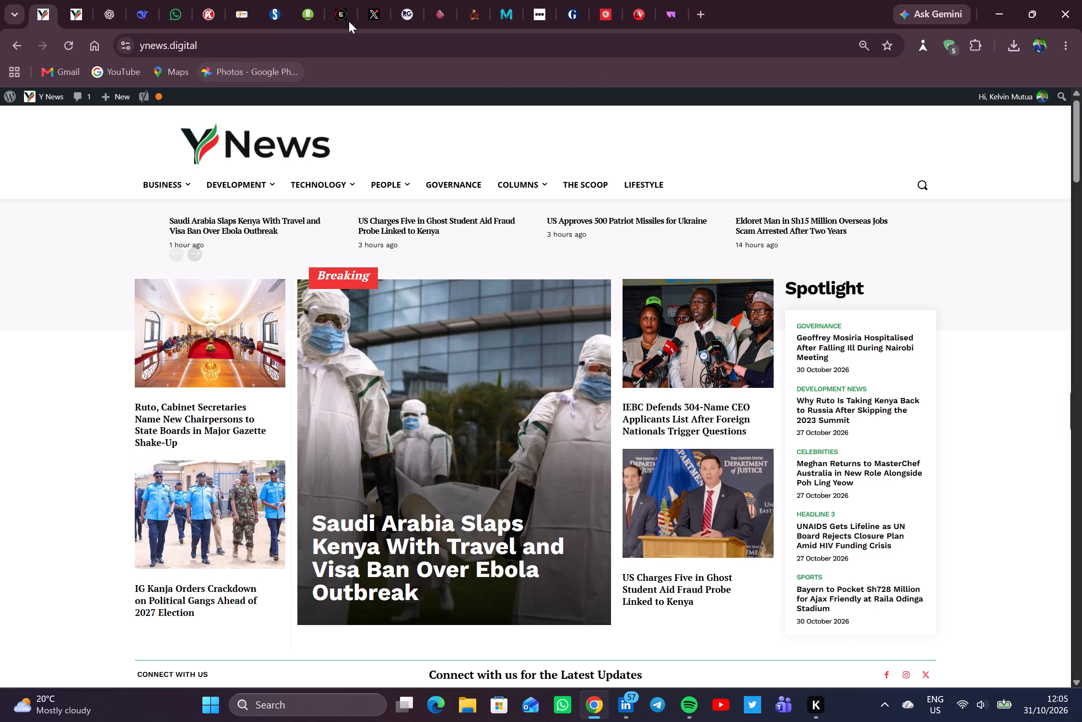
Switch to X, check the latest posts on the National Police Service-Kenya profile and go to the home feed.
click(386, 14)
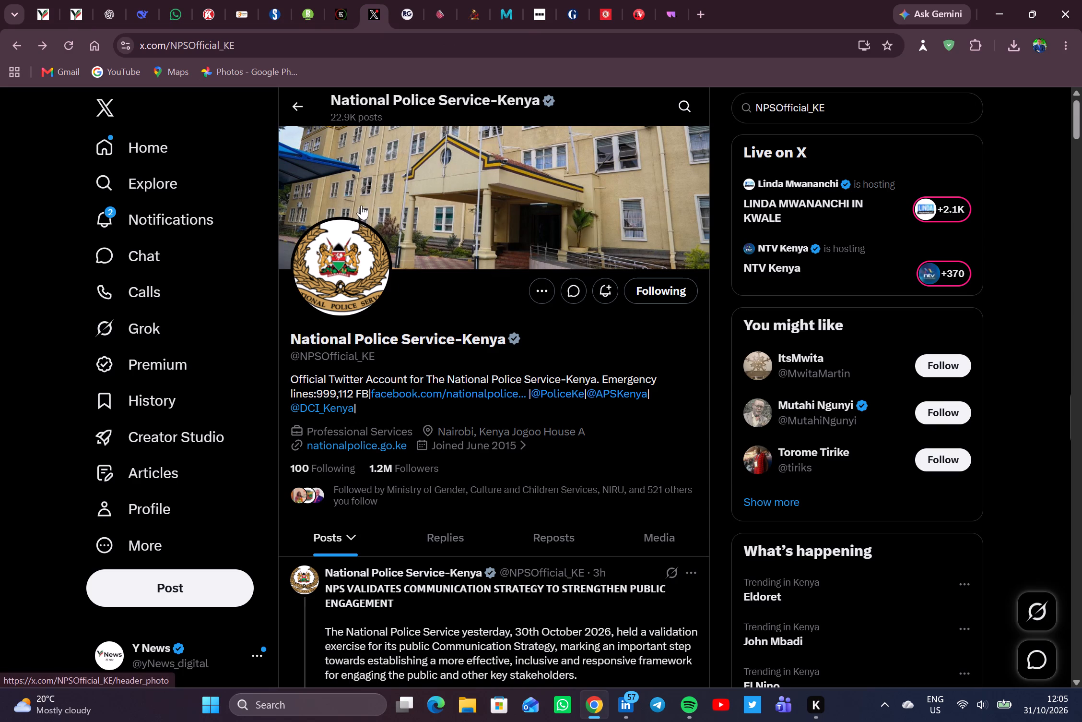
scroll(401, 280, down, 3)
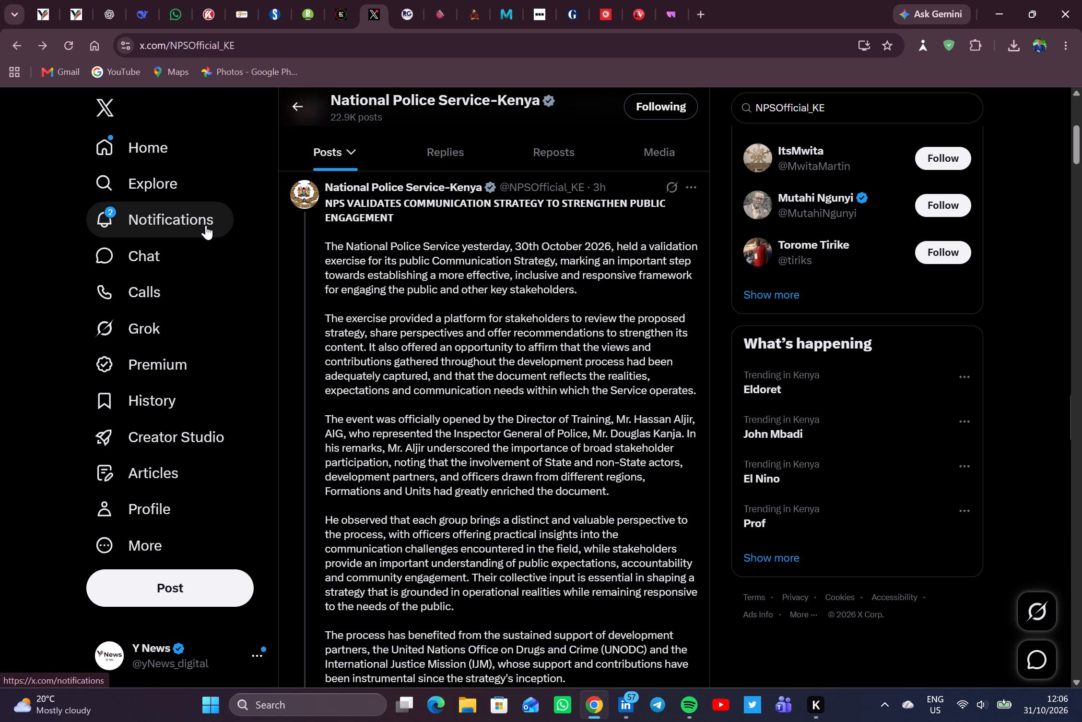
click(162, 145)
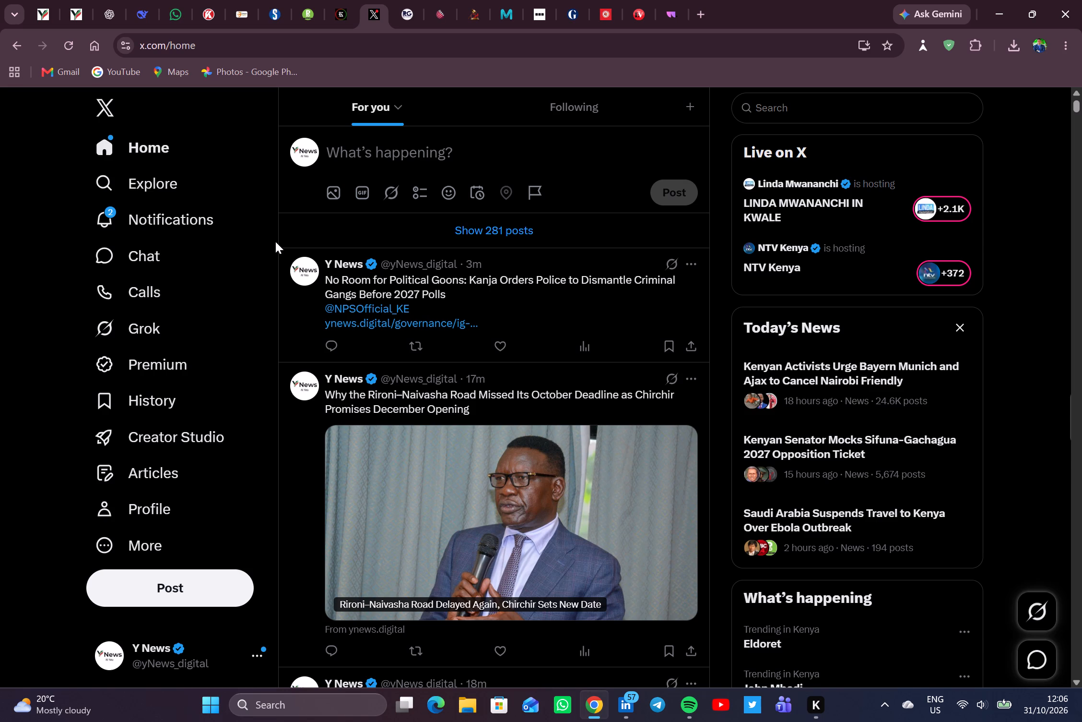
View the Y News post about Kanja ordering police to dismantle criminal gangs, and load the new posts in the home feed.
click(439, 280)
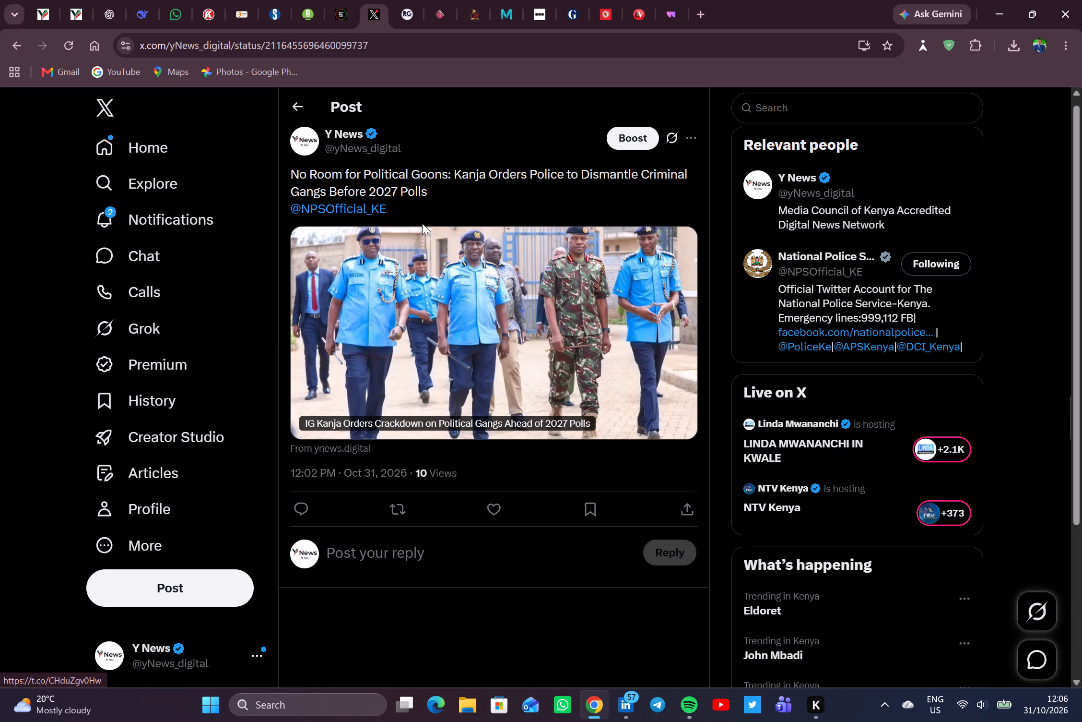
click(302, 108)
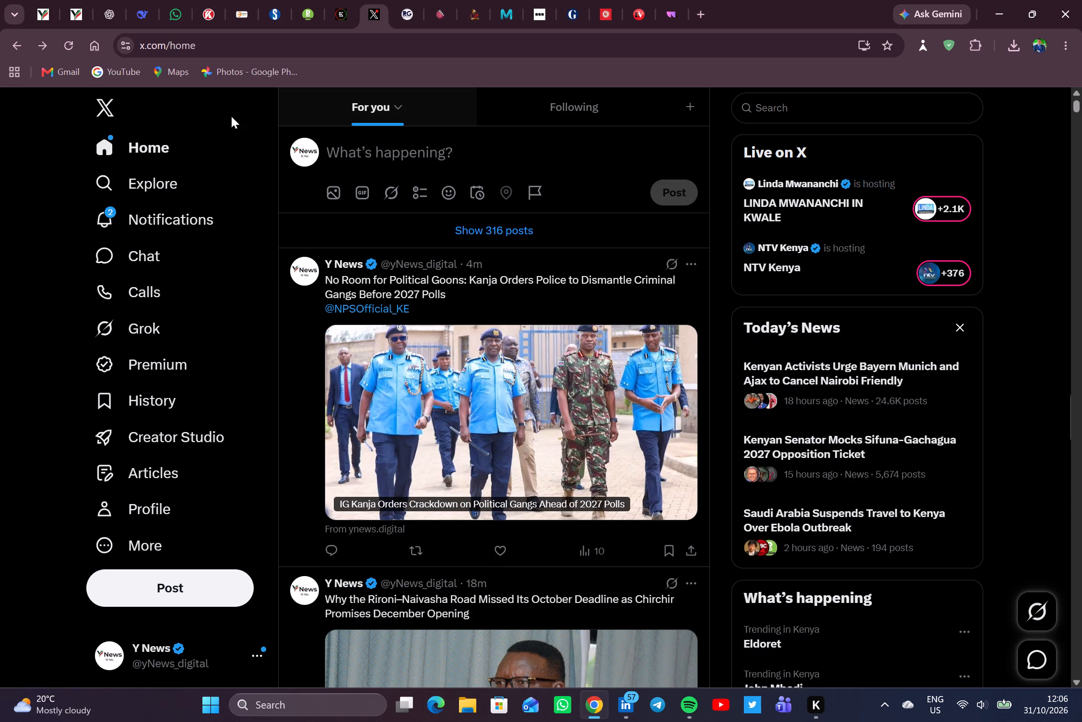
click(421, 220)
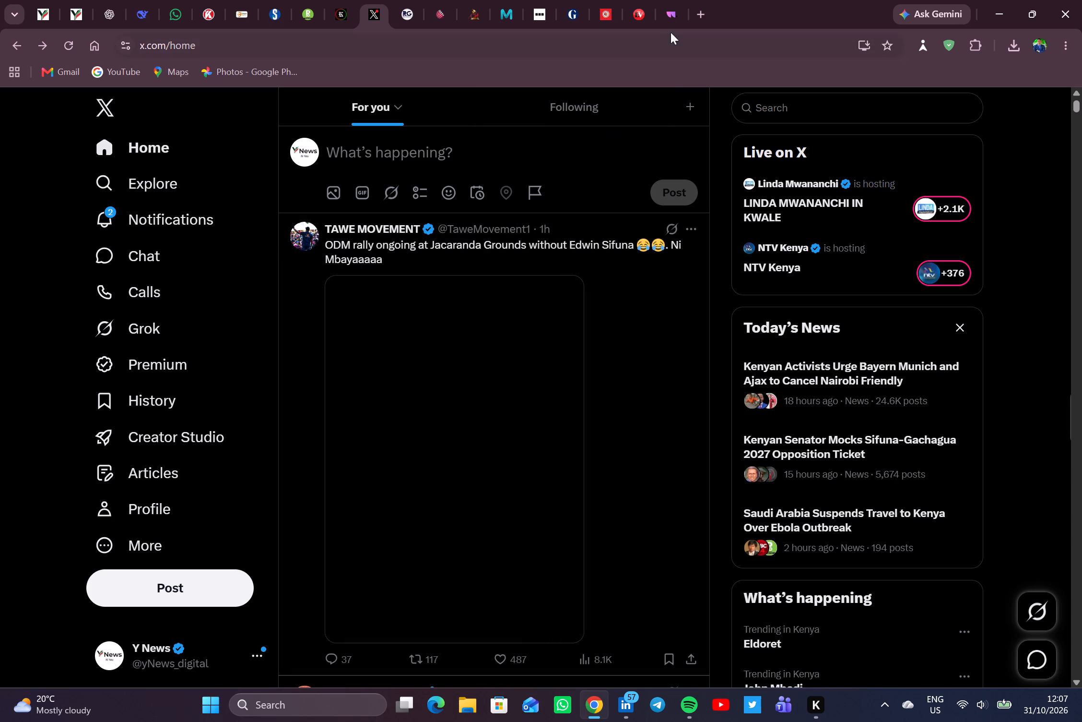
Look up "karani in english" on Google in a separate page and close it.
click(691, 15)
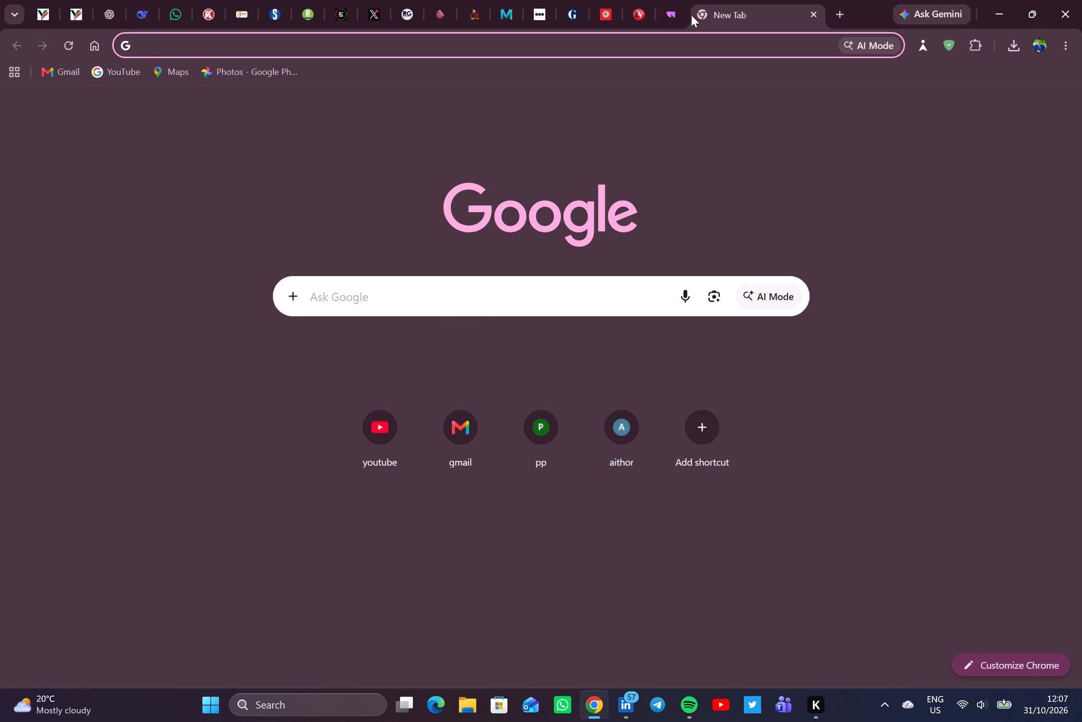
text(karani)
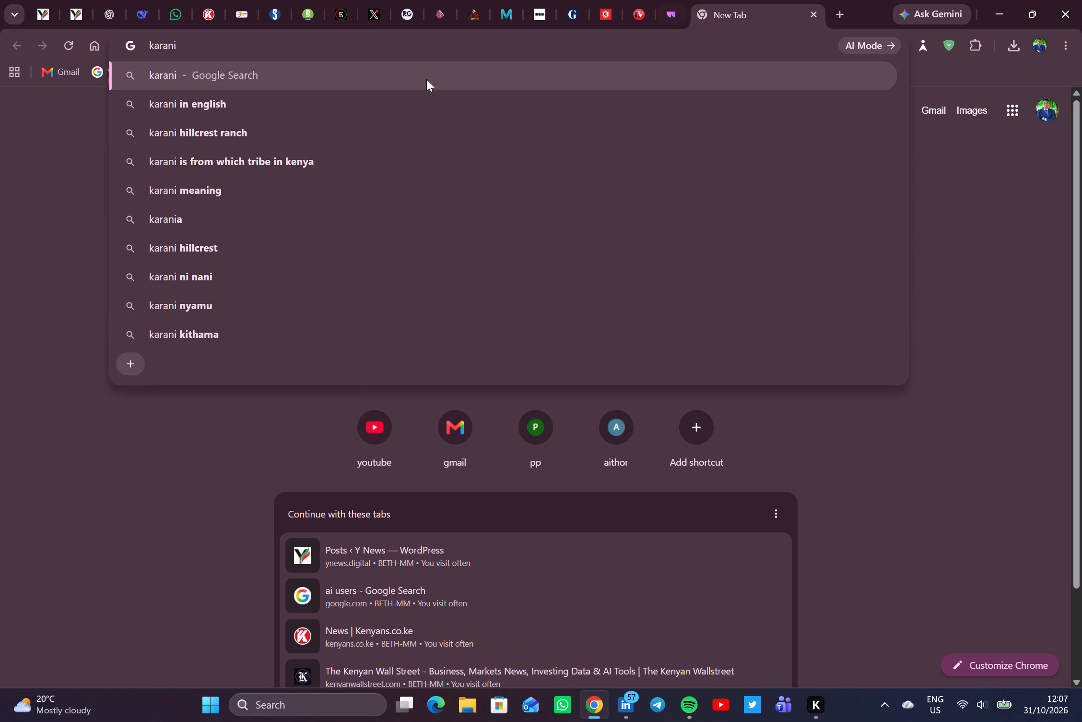
click(349, 99)
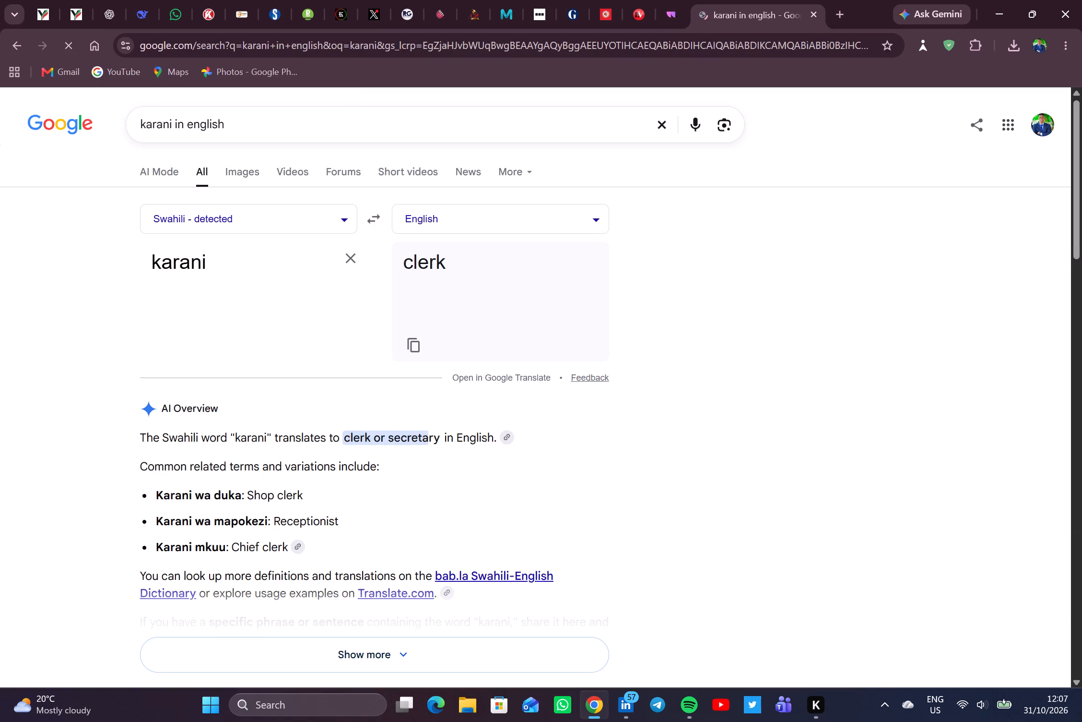
click(816, 7)
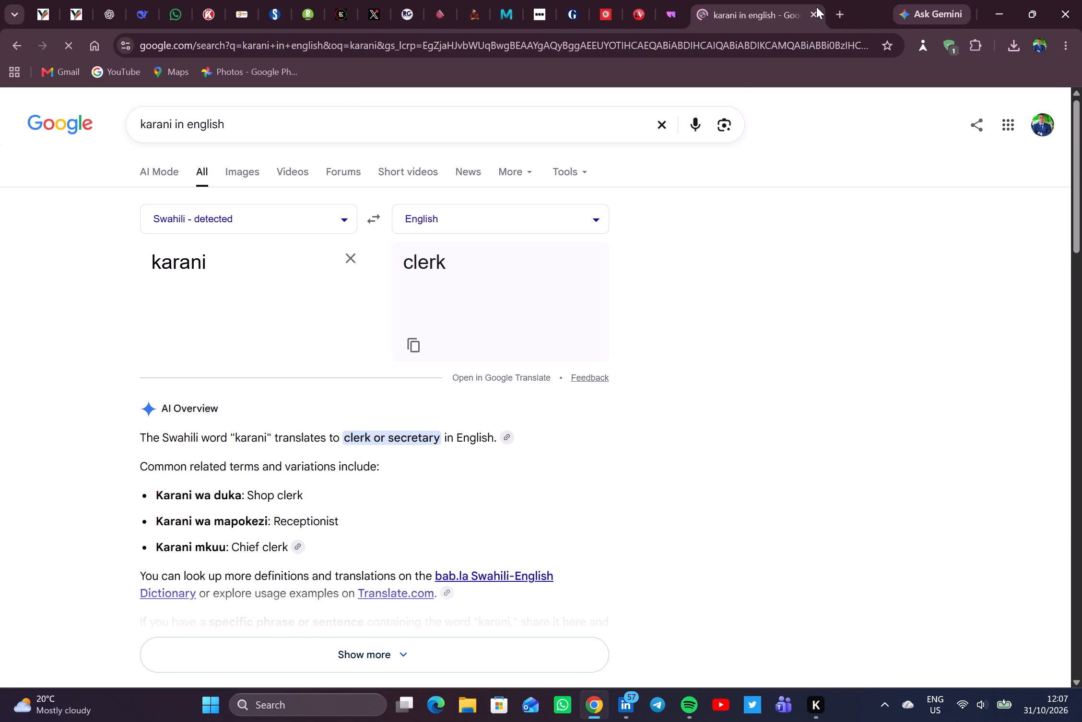
click(815, 18)
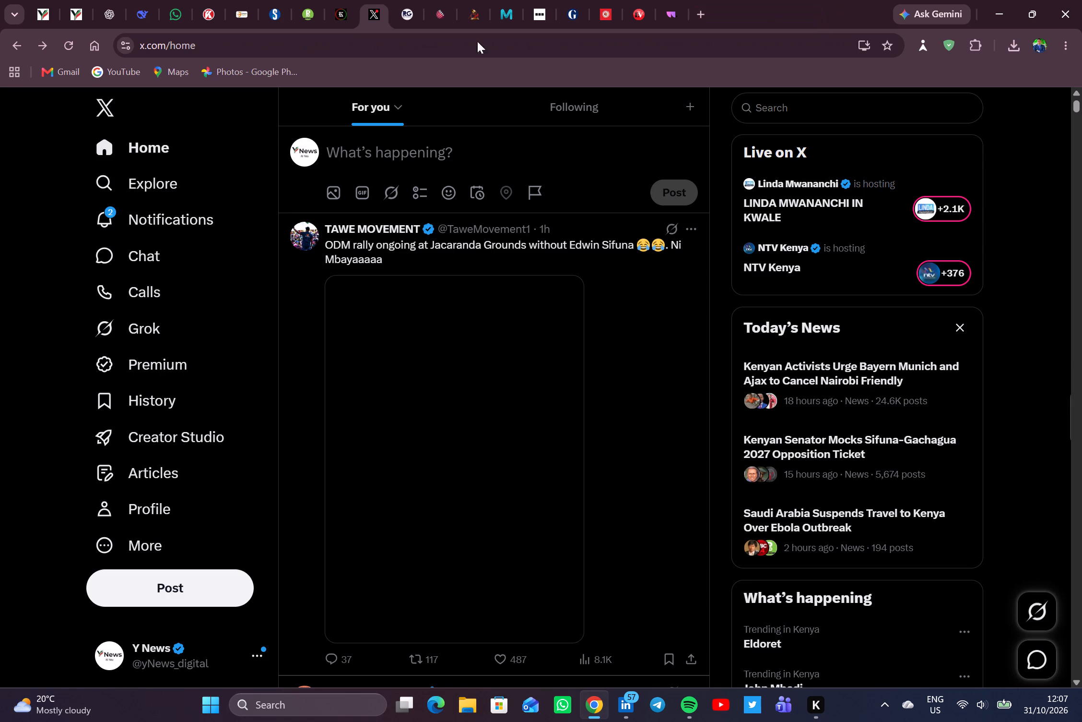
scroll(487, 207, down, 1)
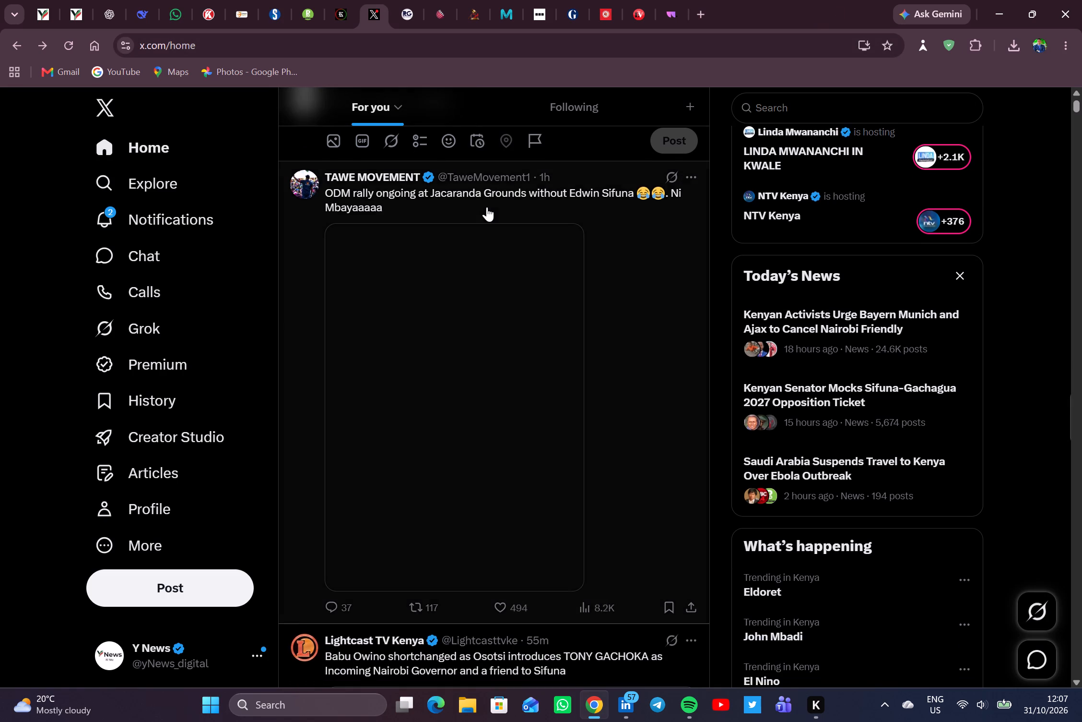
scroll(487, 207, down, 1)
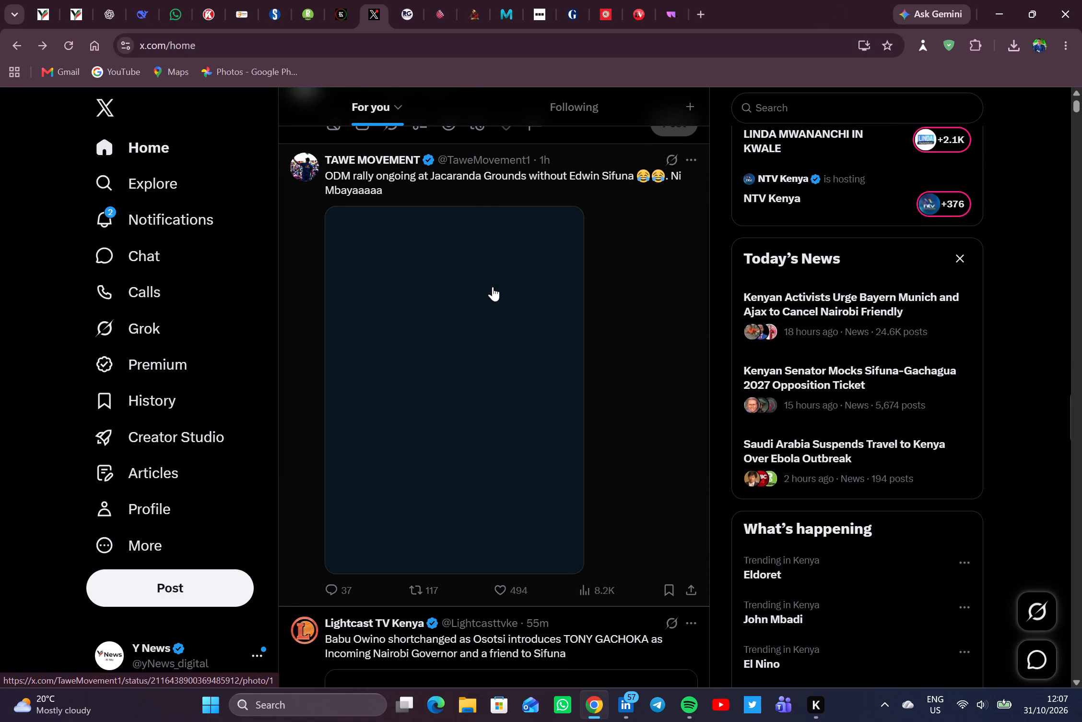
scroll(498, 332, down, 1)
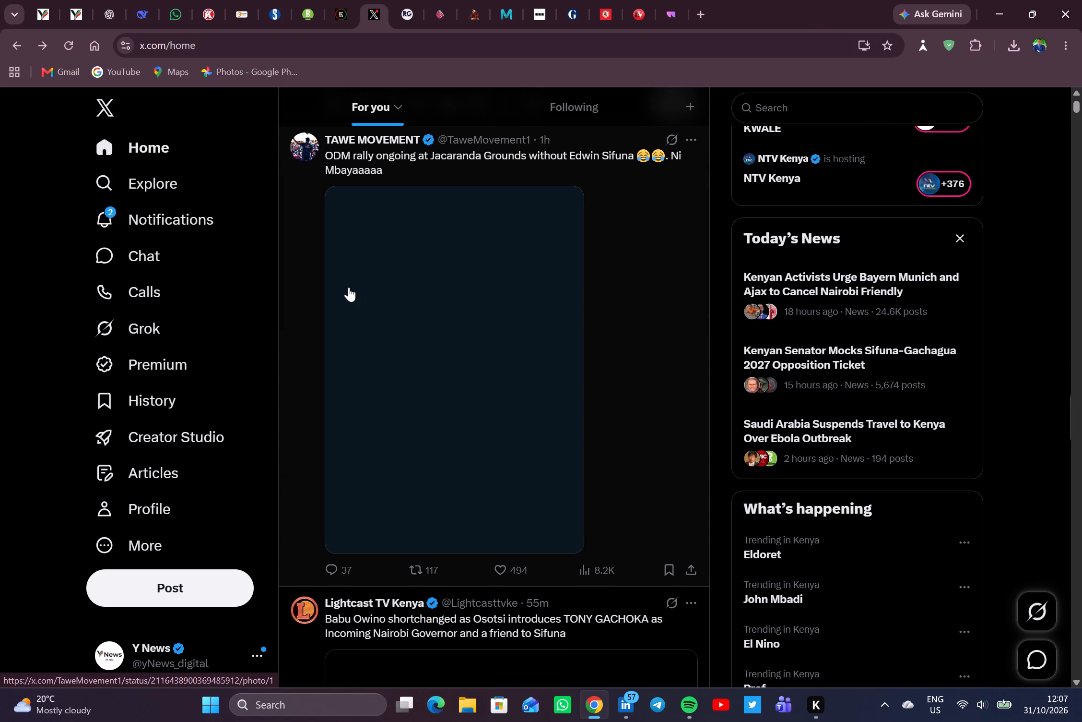
click(79, 9)
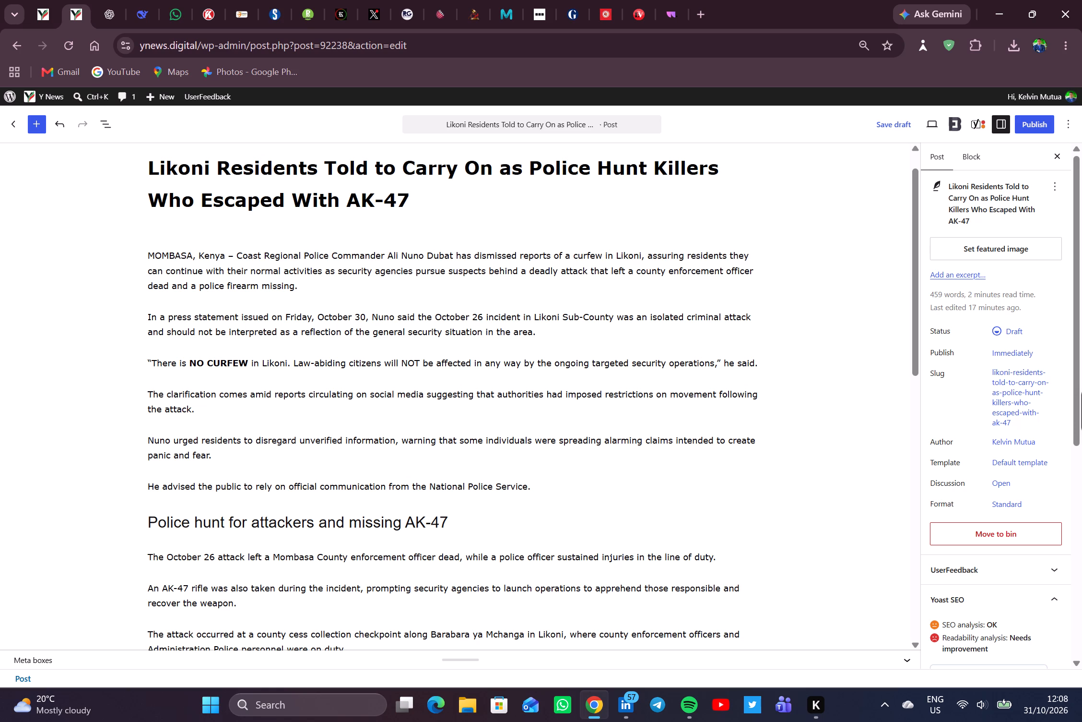
Delete the stray "<Cite refs=…/>" code after "30 rounds of ammunition." in the "Police hunt for attackers and missing AK-47" section.
scroll(345, 232, down, 3)
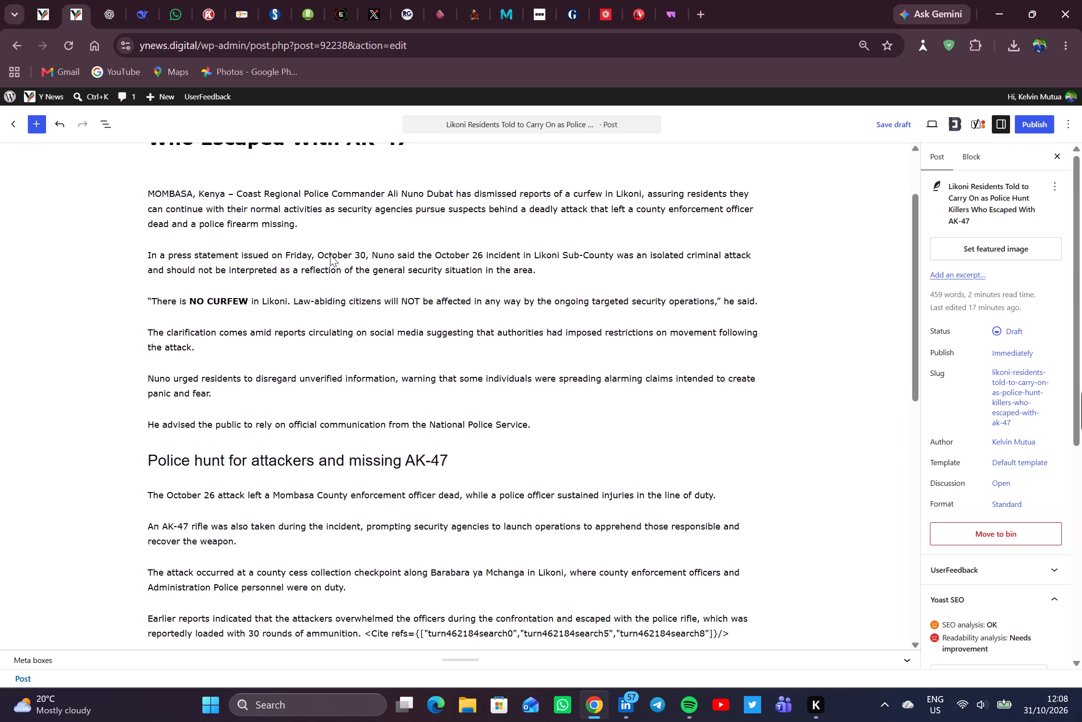
scroll(330, 254, down, 2)
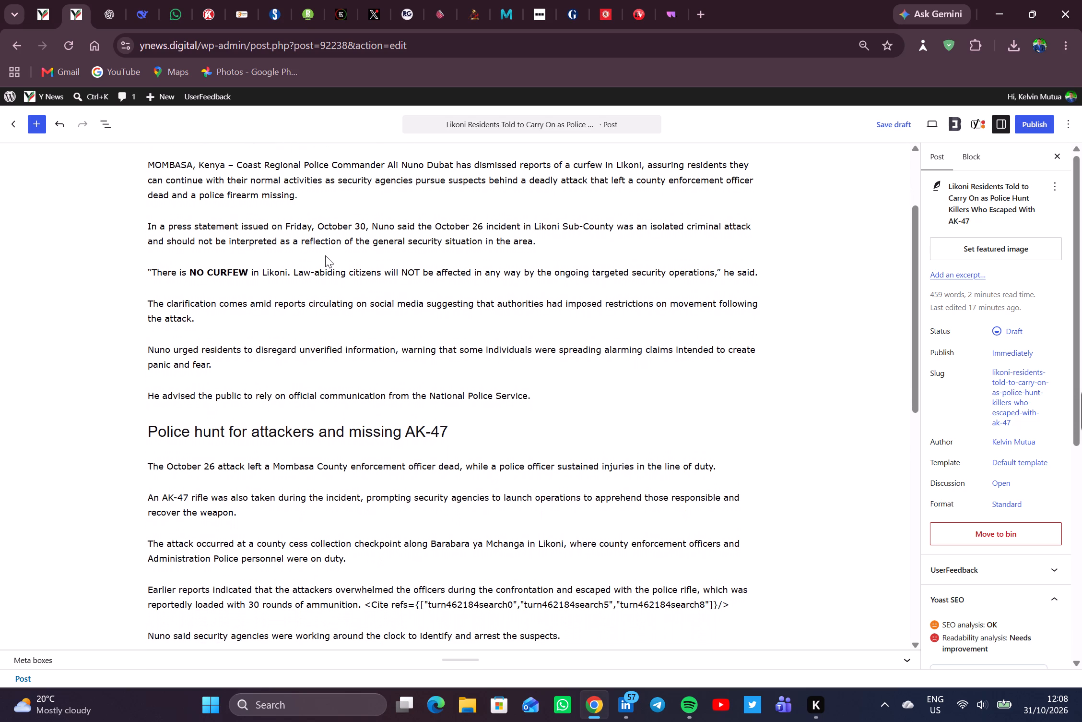
scroll(322, 299, down, 1)
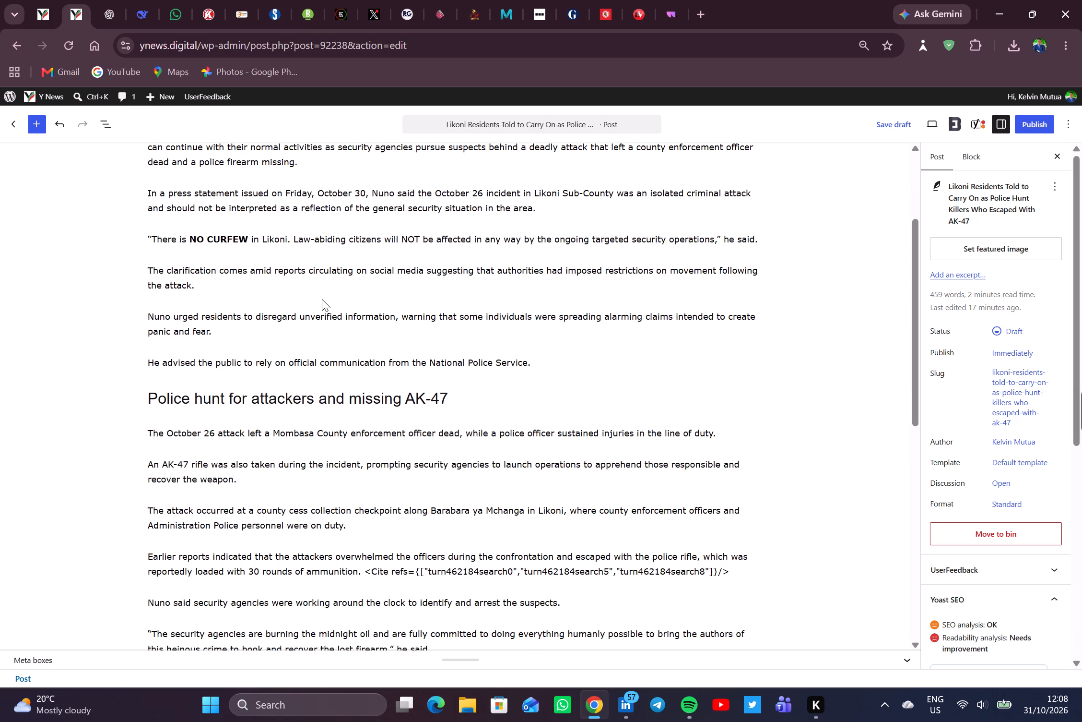
scroll(322, 299, down, 1)
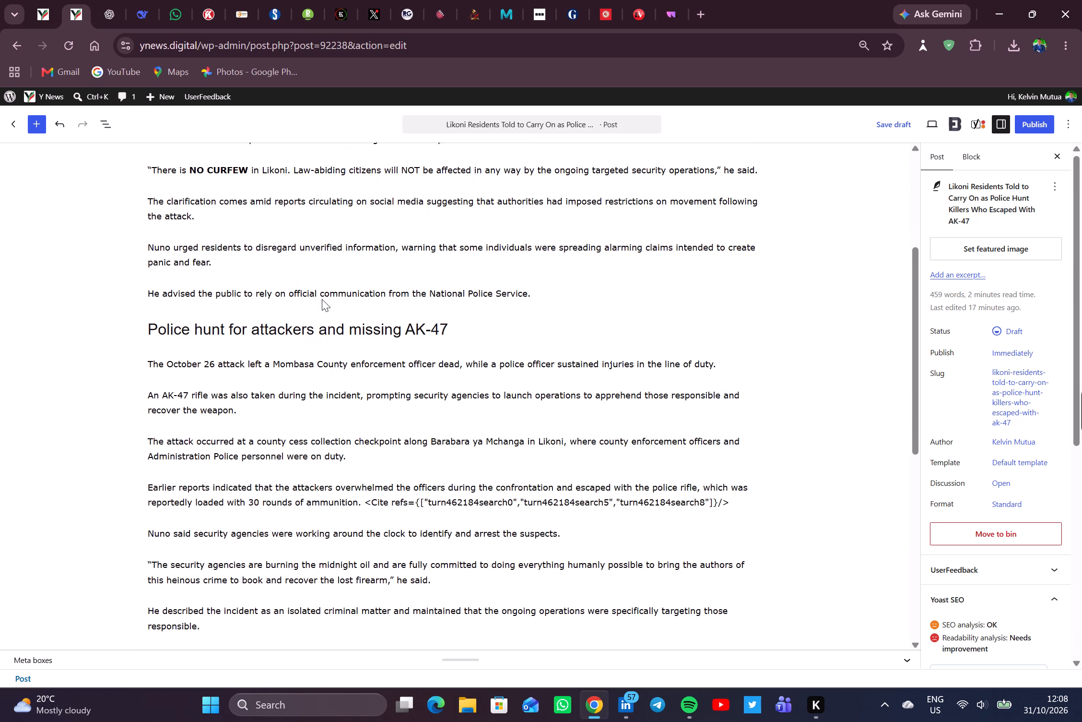
scroll(322, 299, down, 2)
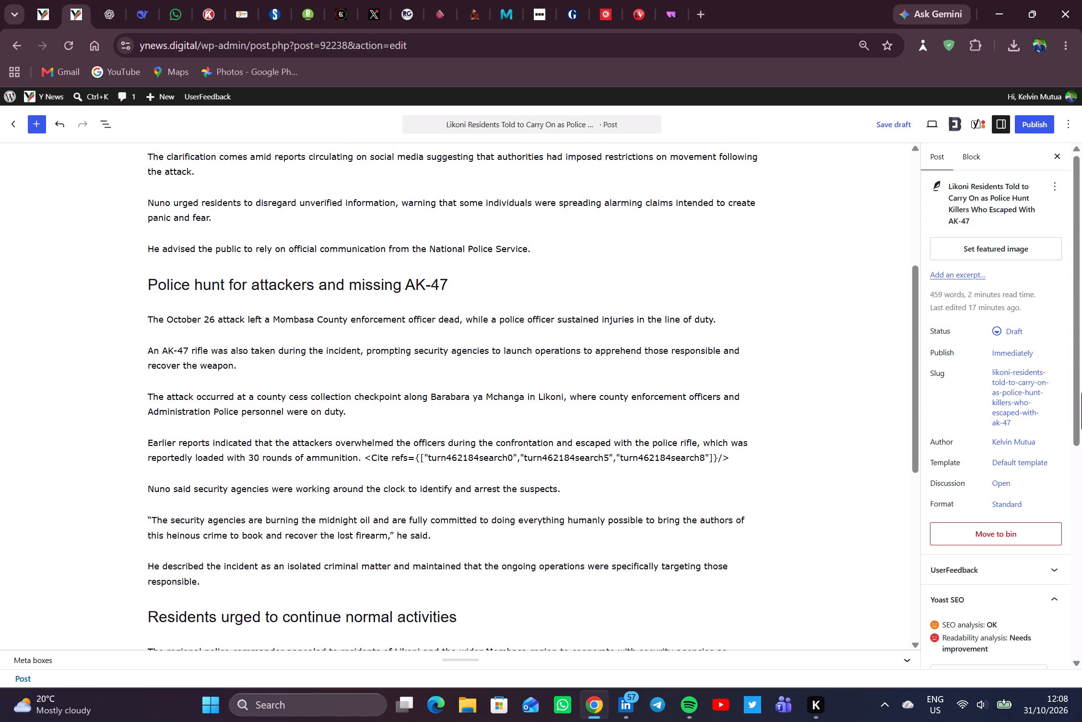
scroll(322, 299, down, 1)
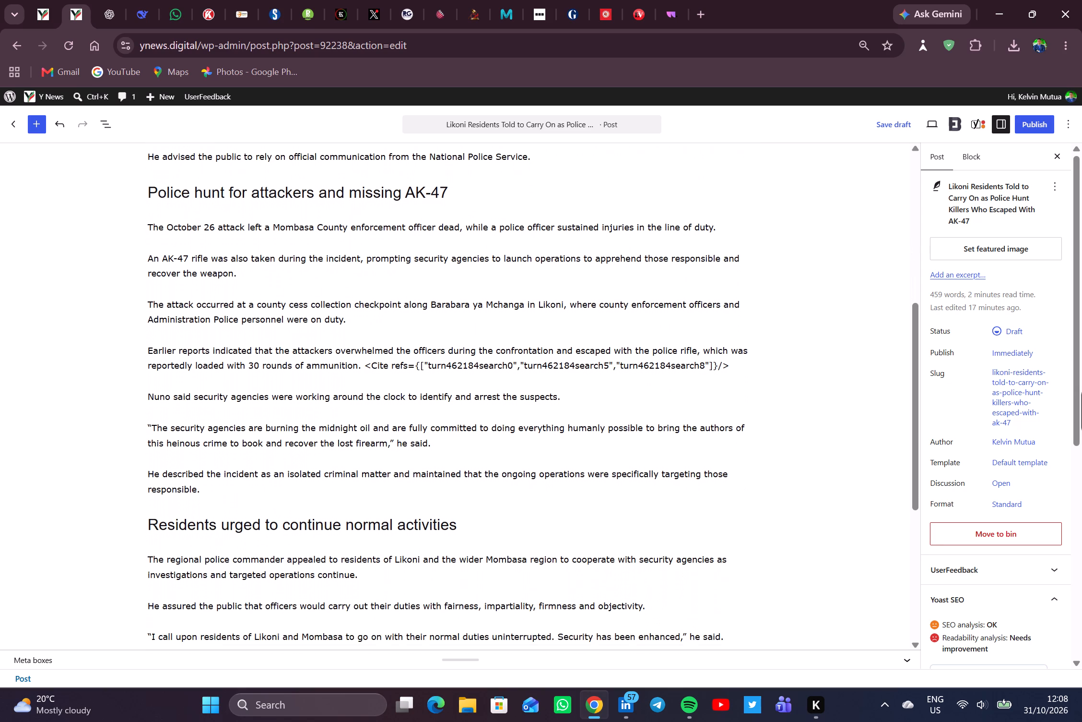
scroll(322, 299, down, 1)
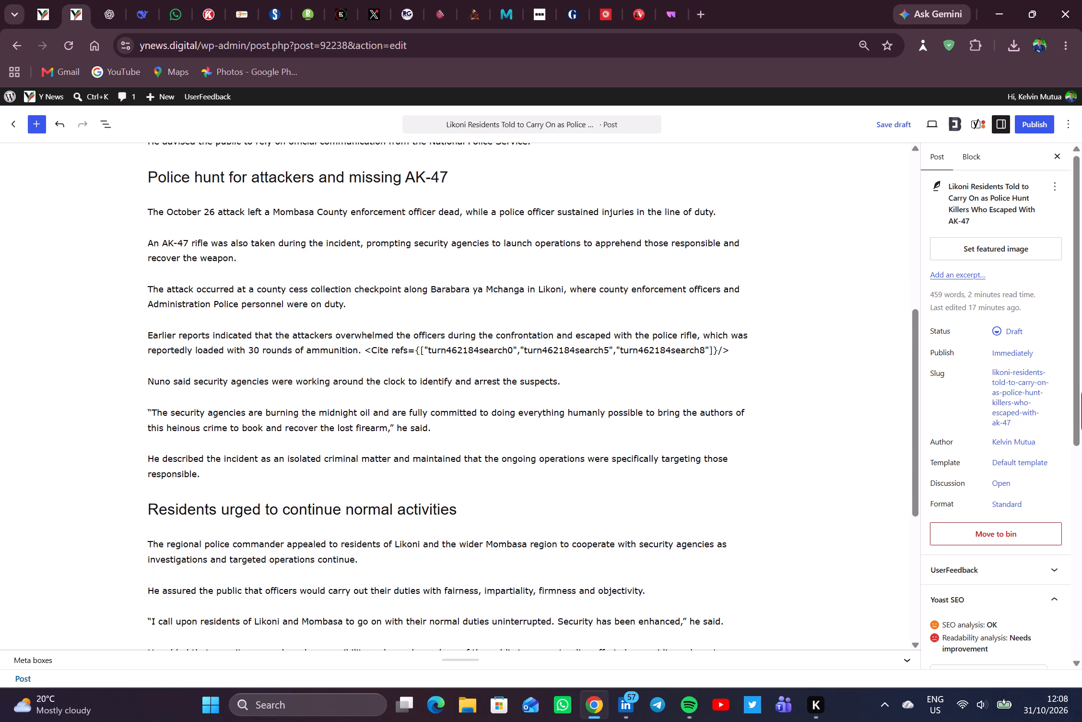
scroll(322, 299, down, 1)
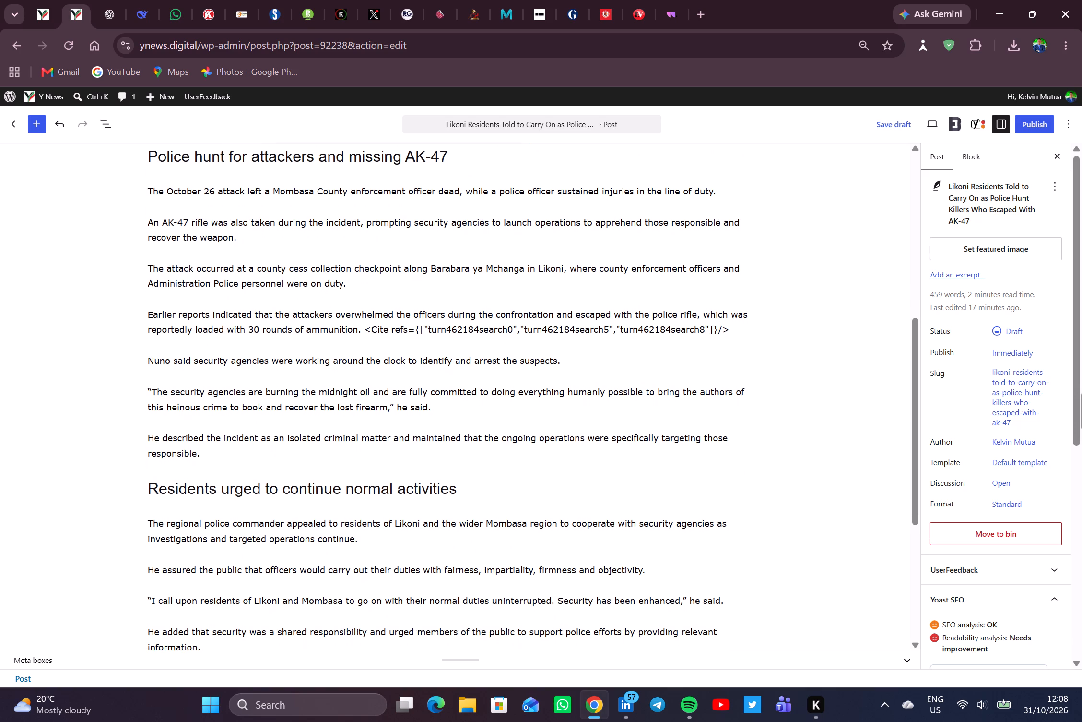
drag(364, 329, 713, 328)
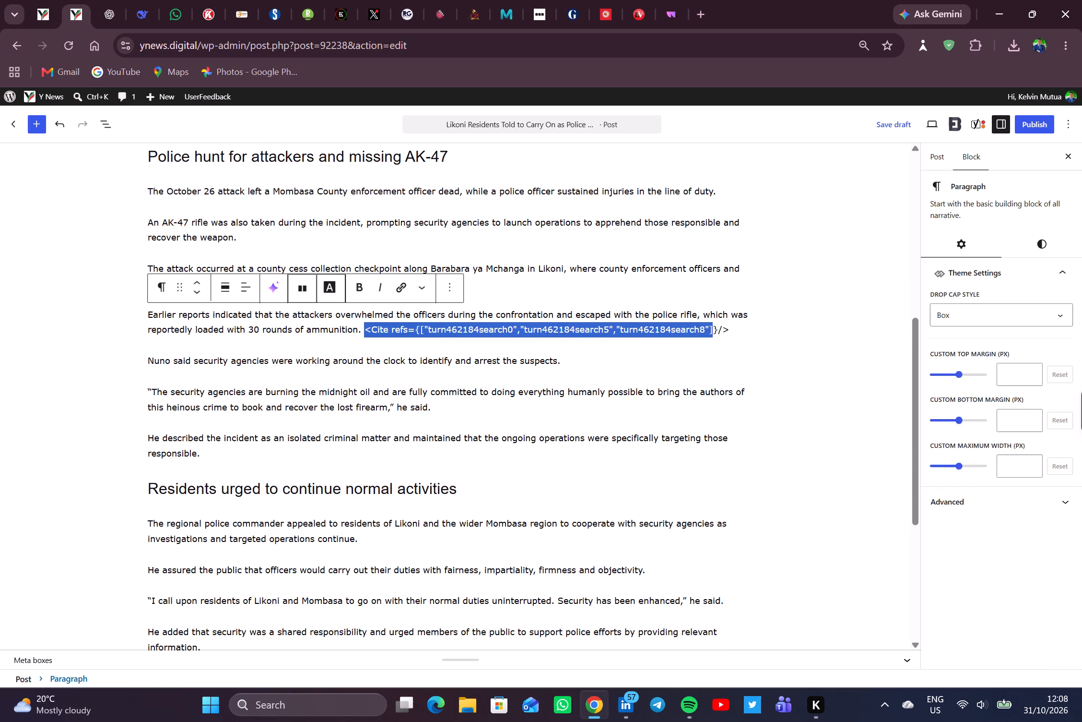
drag(713, 328, 730, 327)
key(BackSpace)
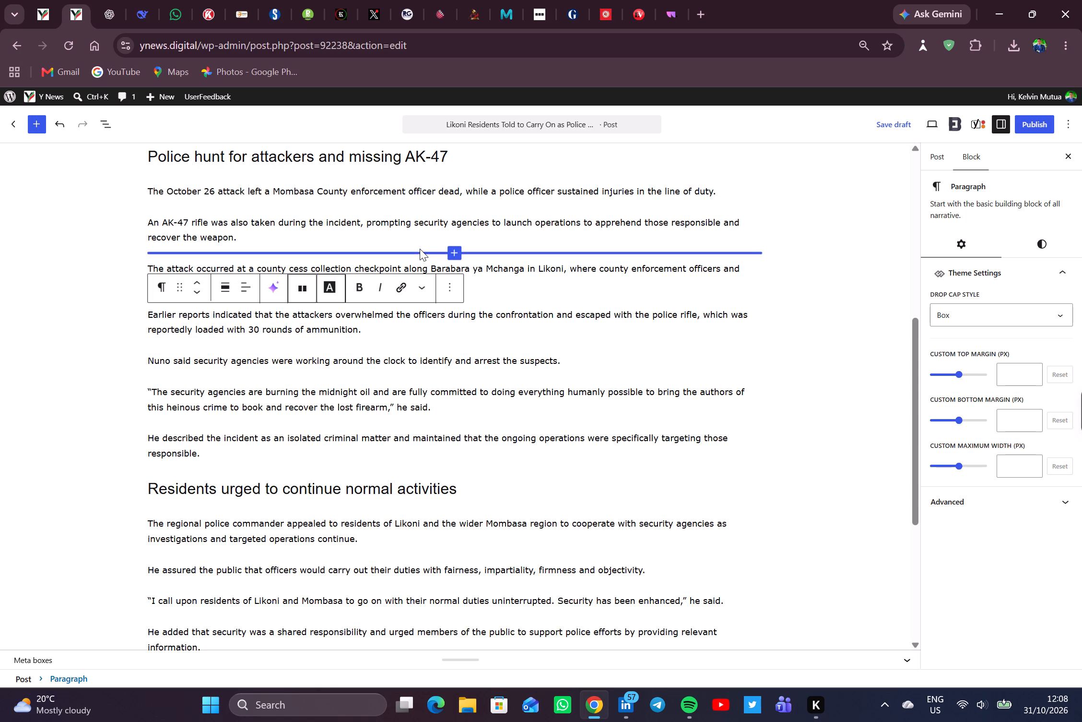
click(482, 225)
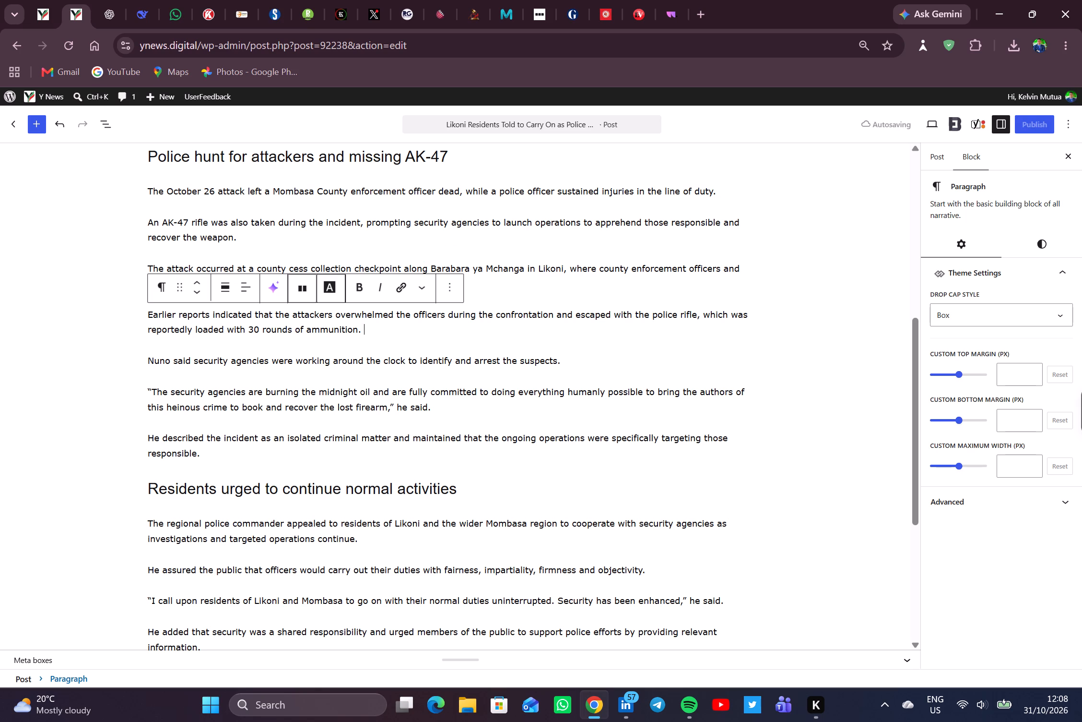
Search the Y News website for "attack".
click(50, 19)
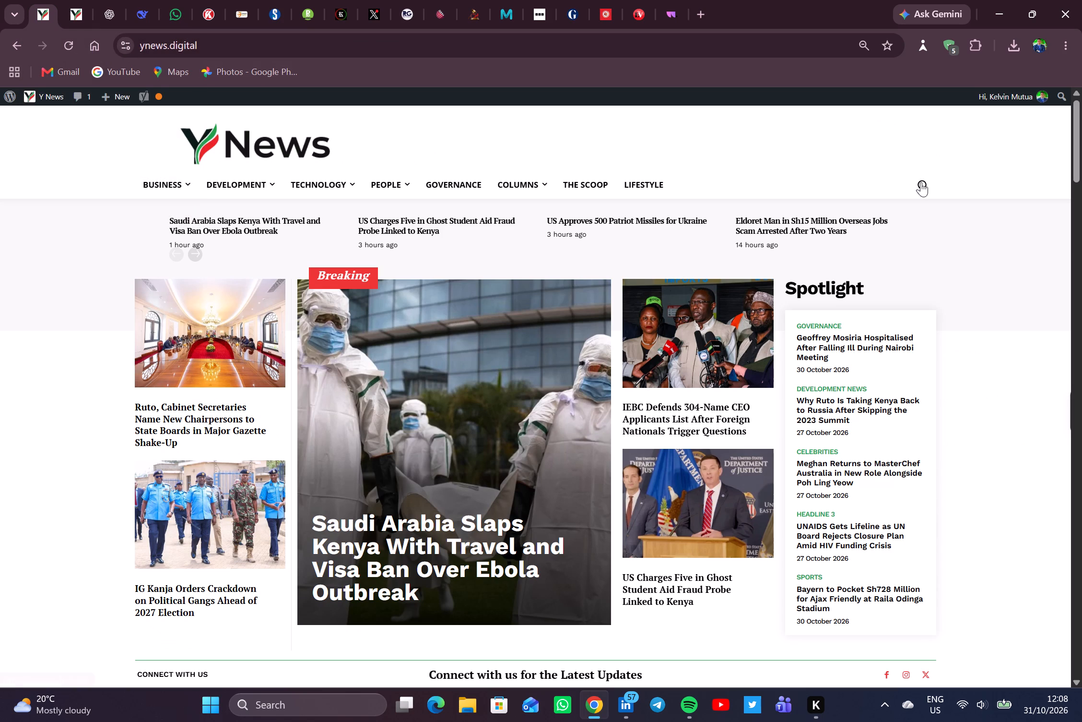
click(921, 182)
text(attack)
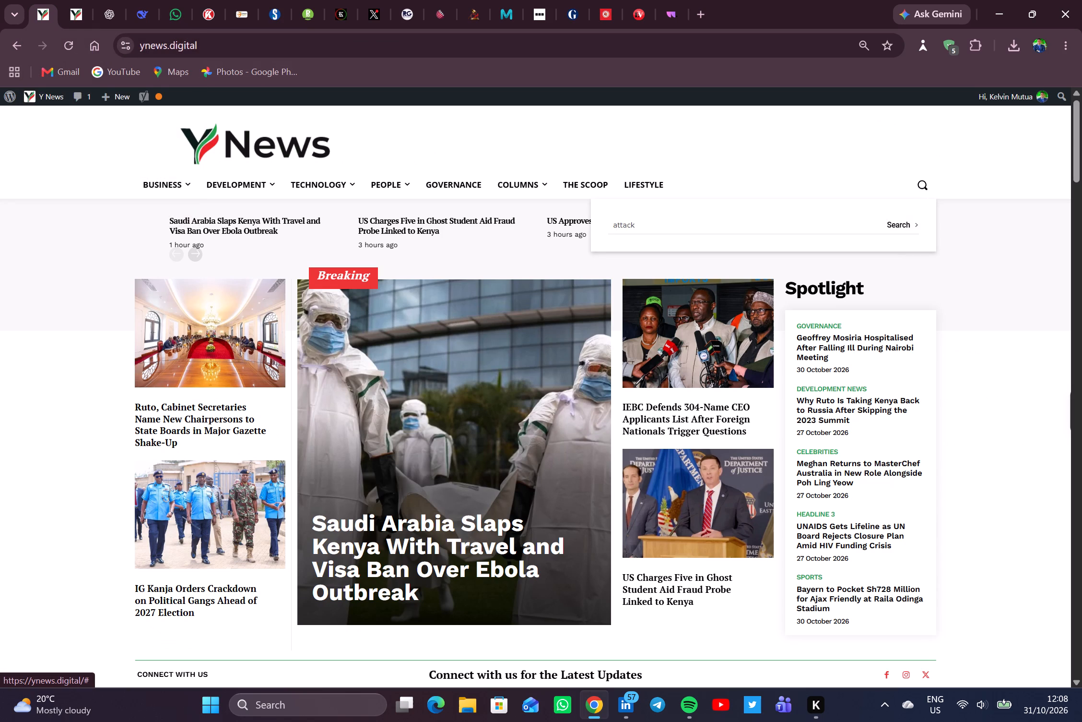
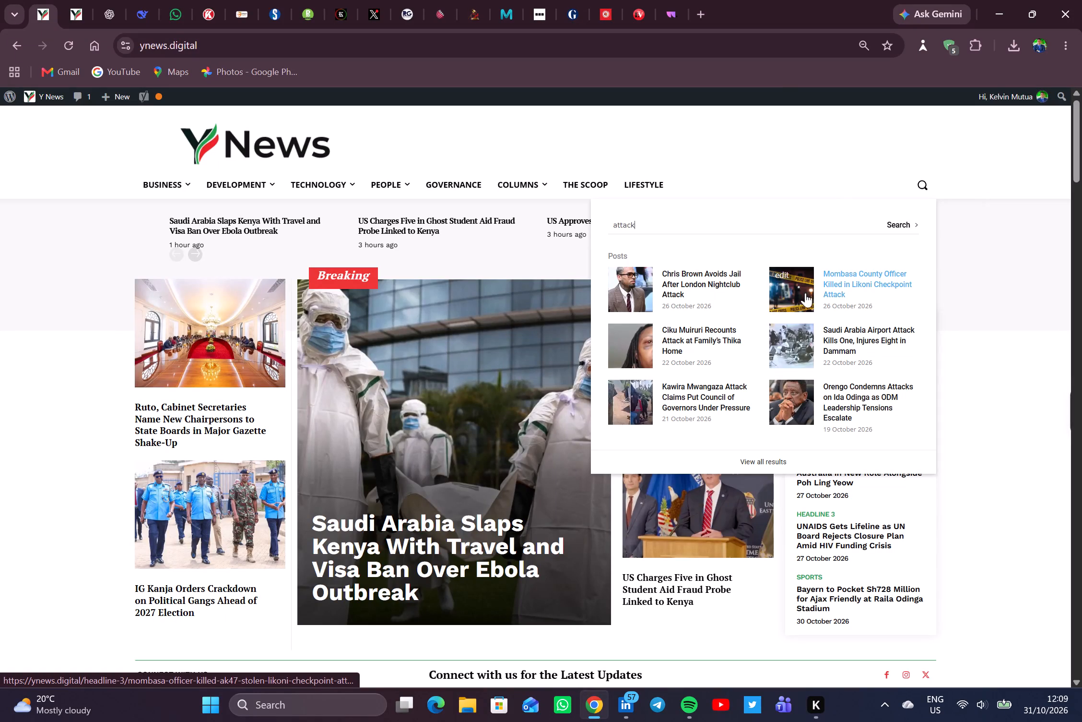
Link "attack" in "The attack occurred at a county cess collection checkpoint" to Y News' "Mombasa County Officer Killed in Likoni Checkpoint Attack" story.
right_click(840, 280)
click(874, 436)
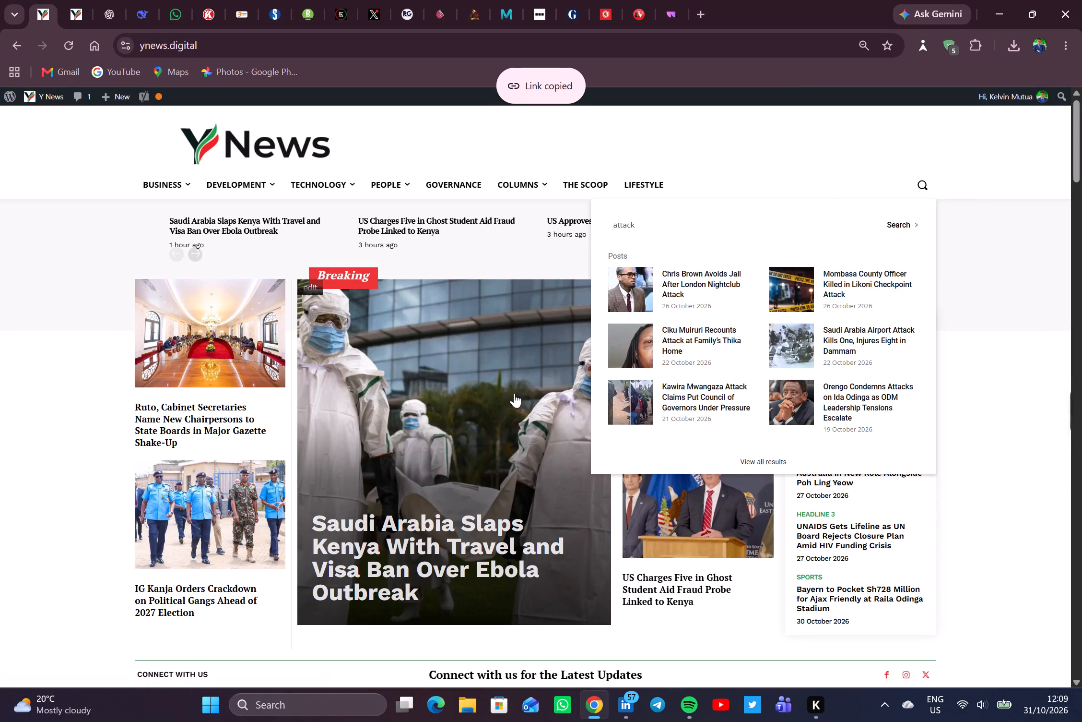
click(86, 12)
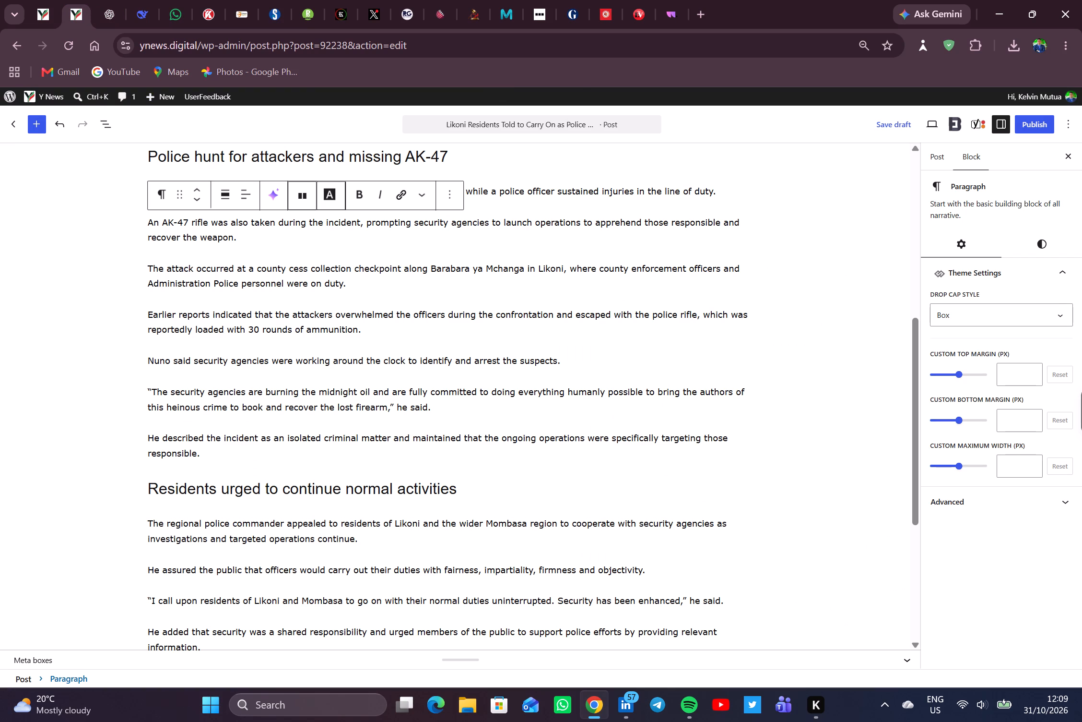
double_click(171, 267)
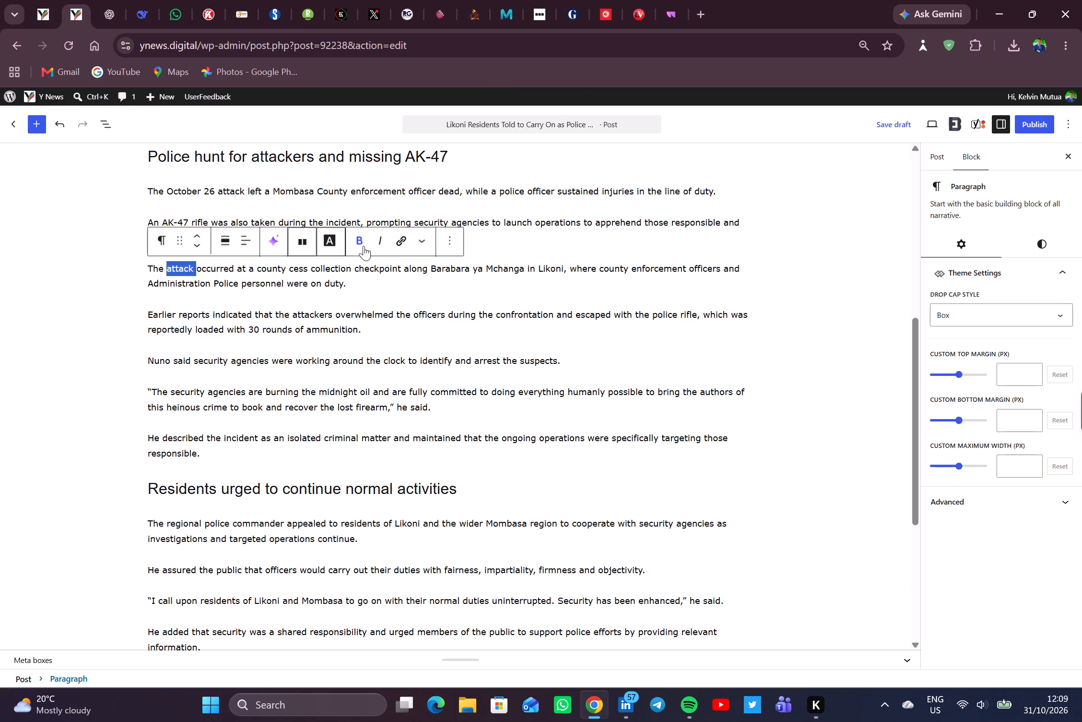
click(396, 241)
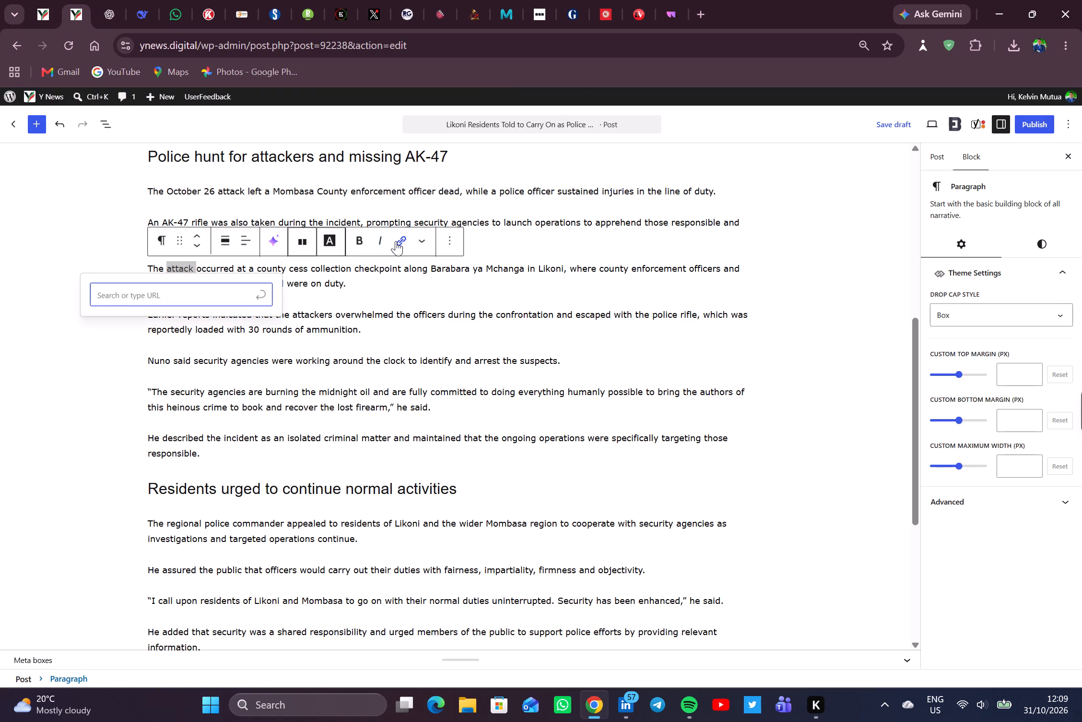
key(ctrl+v)
key(Return)
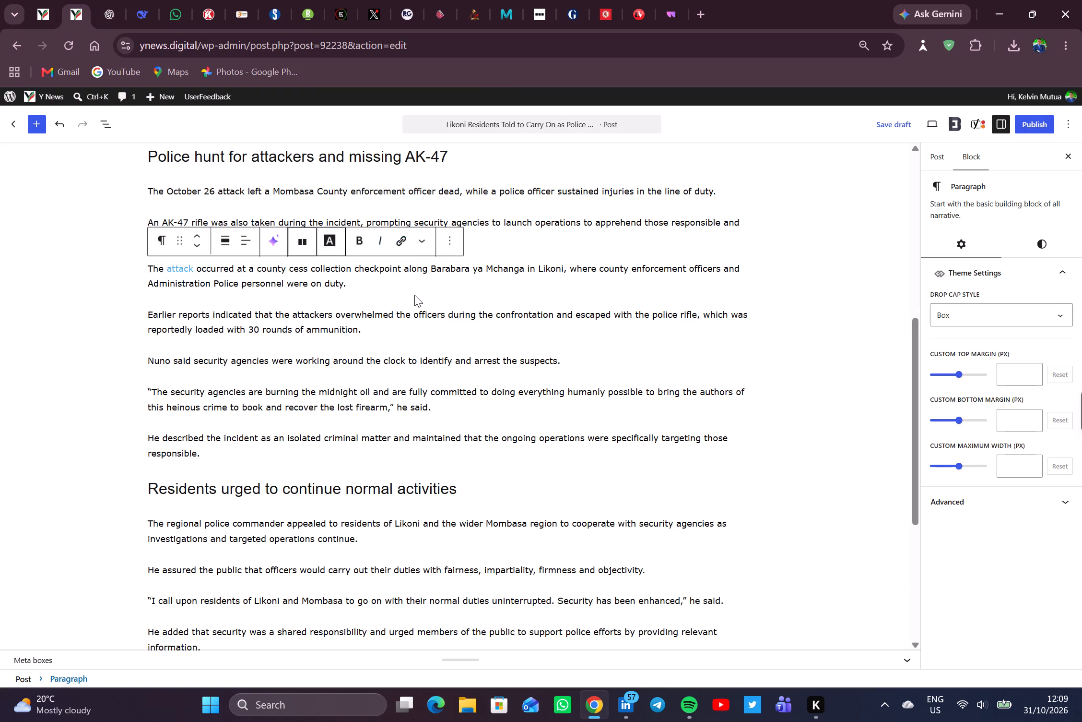
Delete the article's closing paragraph beginning "The clarification is intended to ease concerns over movement restrictions".
scroll(414, 295, down, 3)
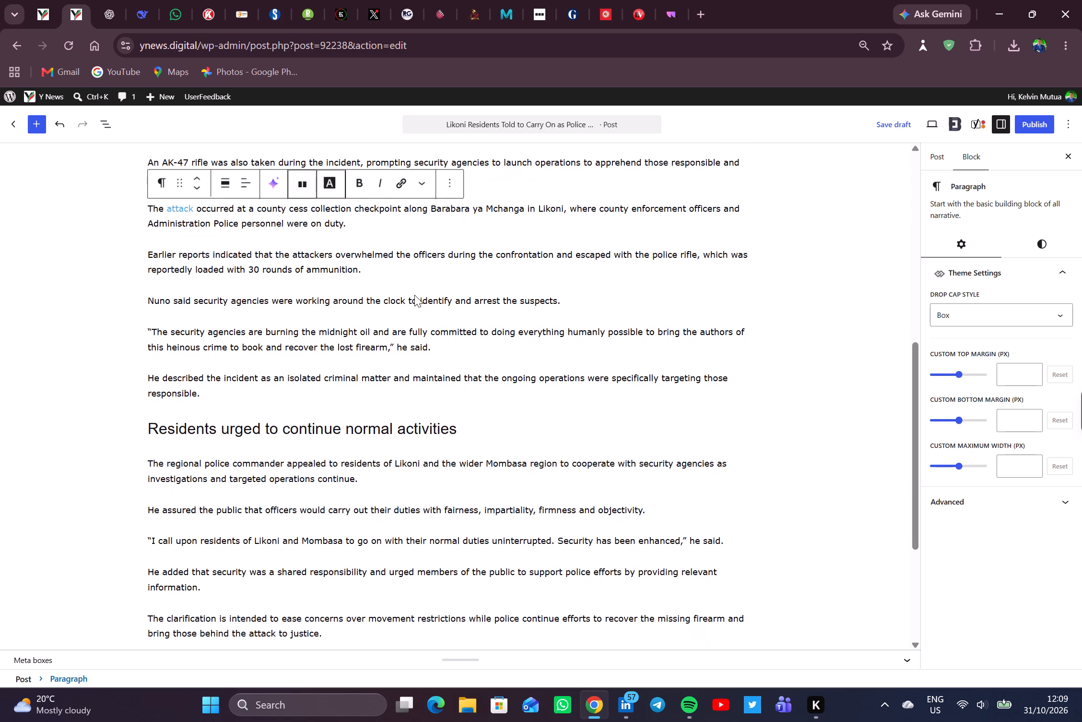
scroll(414, 295, down, 1)
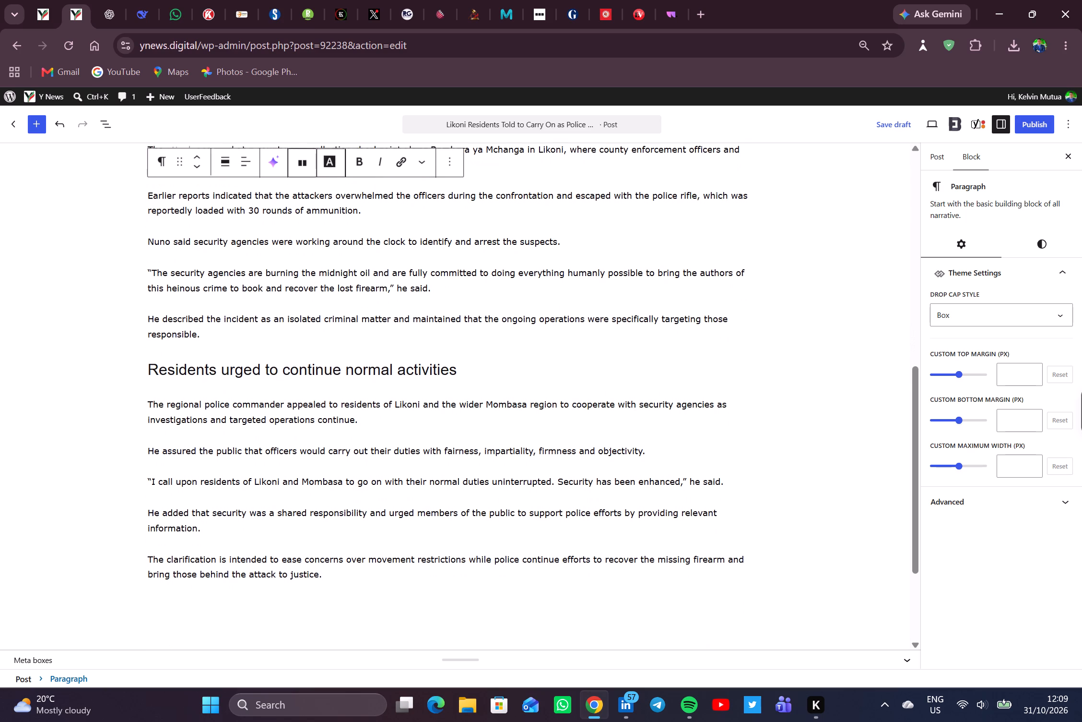
scroll(414, 295, down, 1)
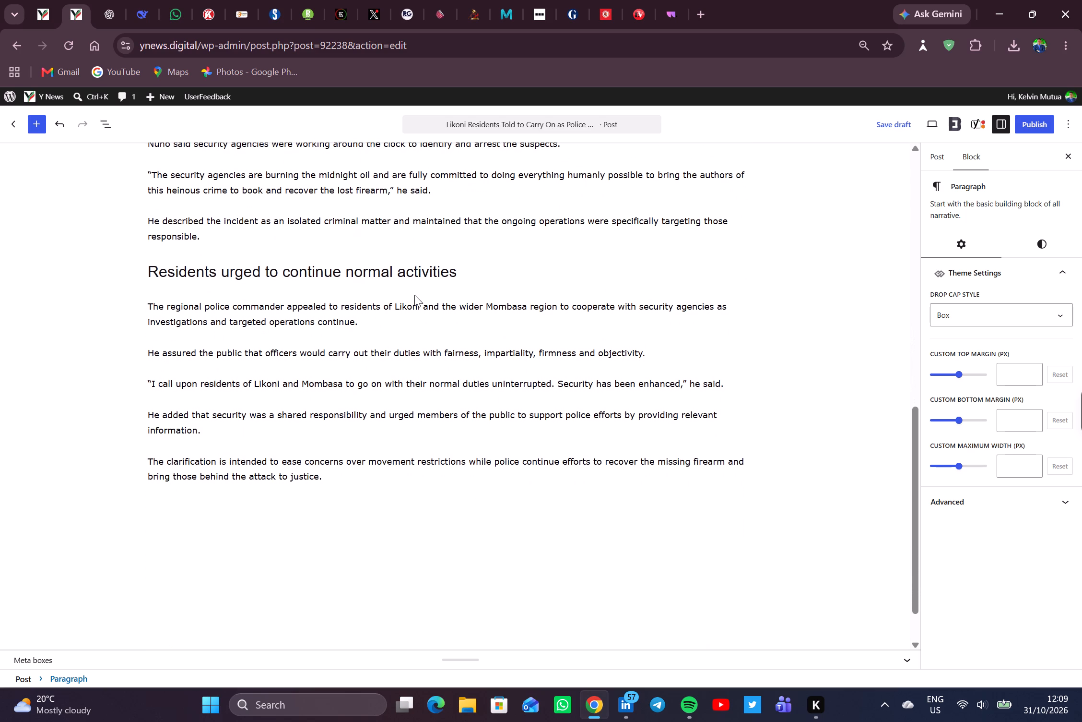
scroll(414, 295, down, 1)
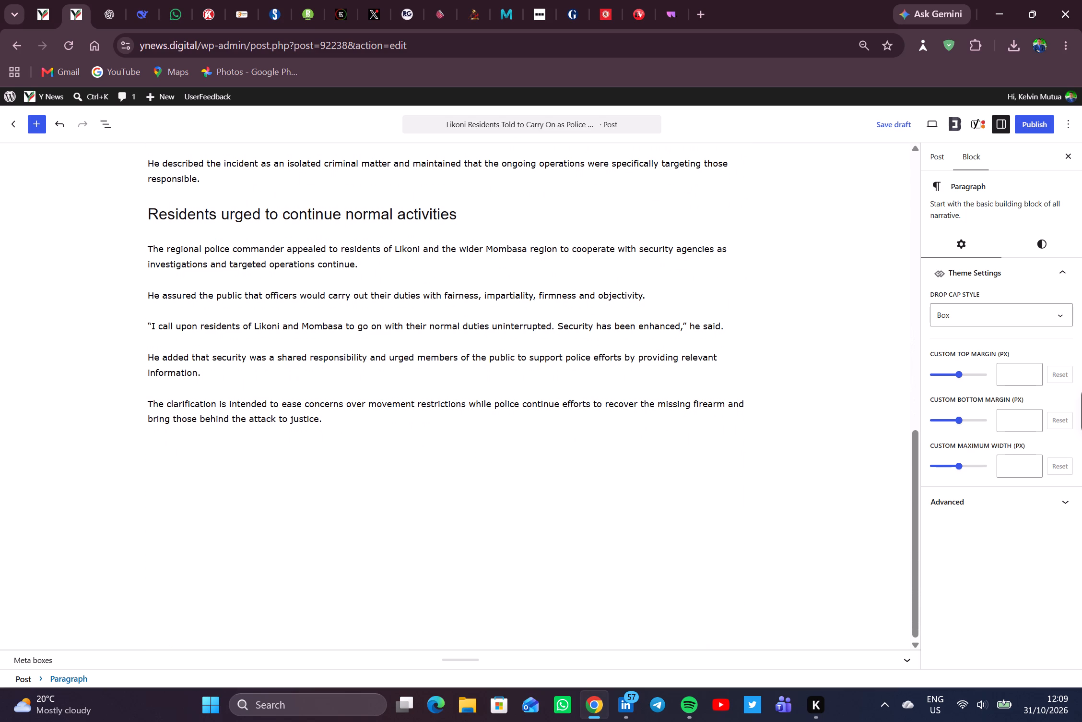
scroll(414, 295, down, 1)
triple_click(325, 405)
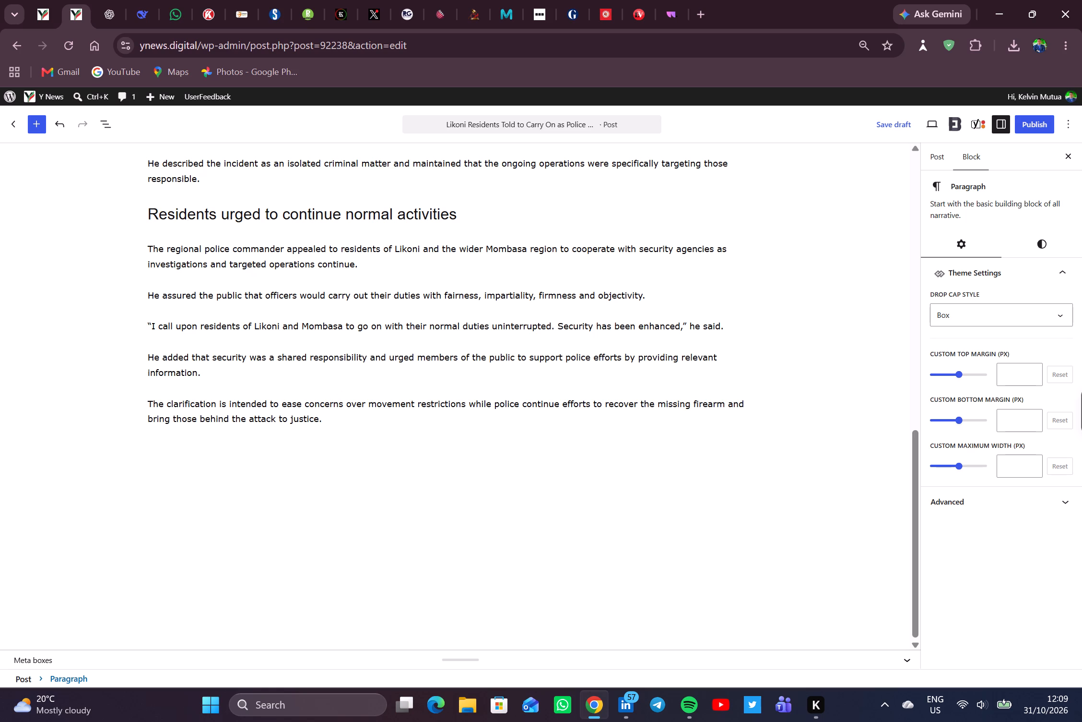
key(BackSpace)
key(BackSpace)
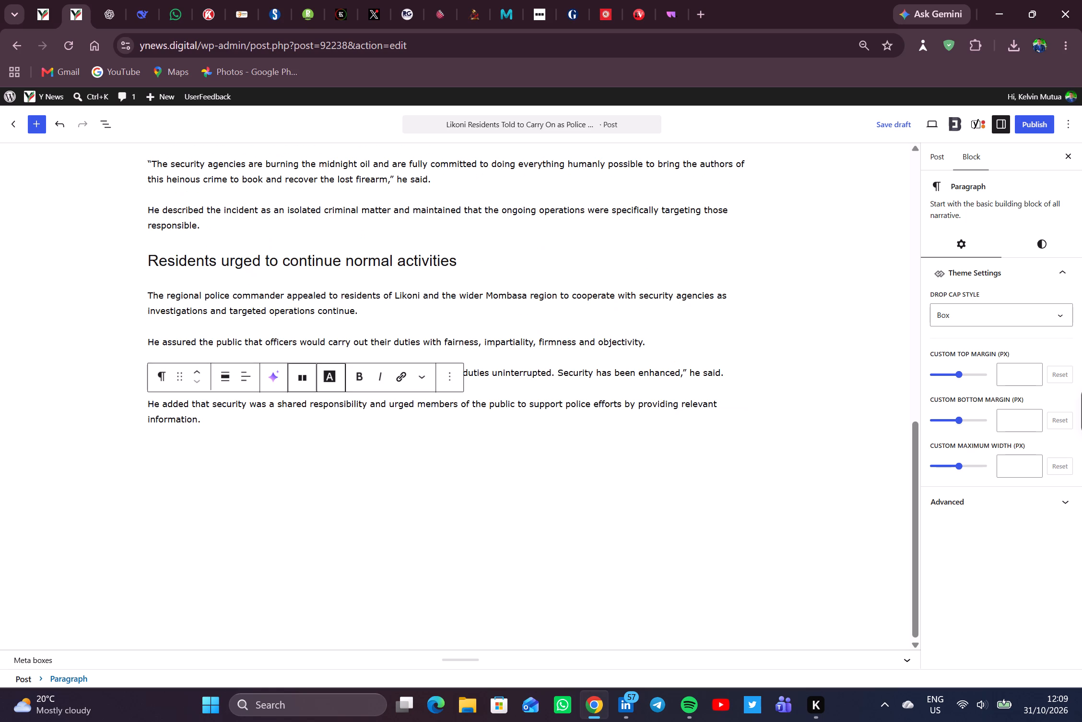
Link "criminal attack" in the article's second paragraph to the same Y News Likoni checkpoint attack story.
scroll(559, 398, up, 5)
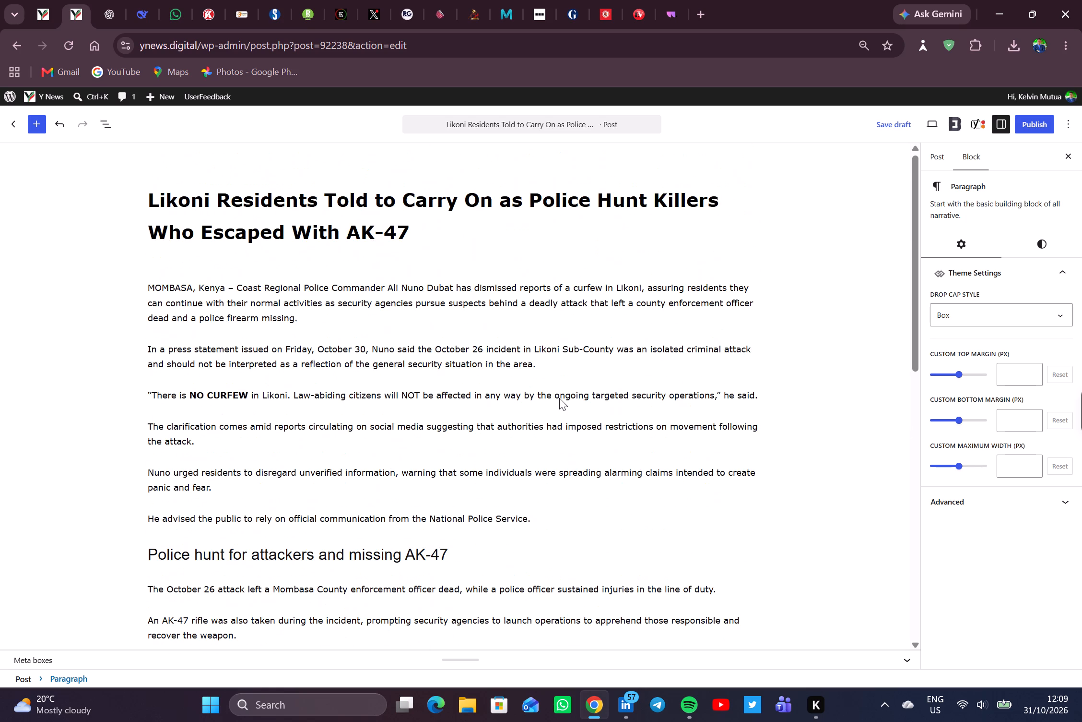
scroll(463, 367, up, 1)
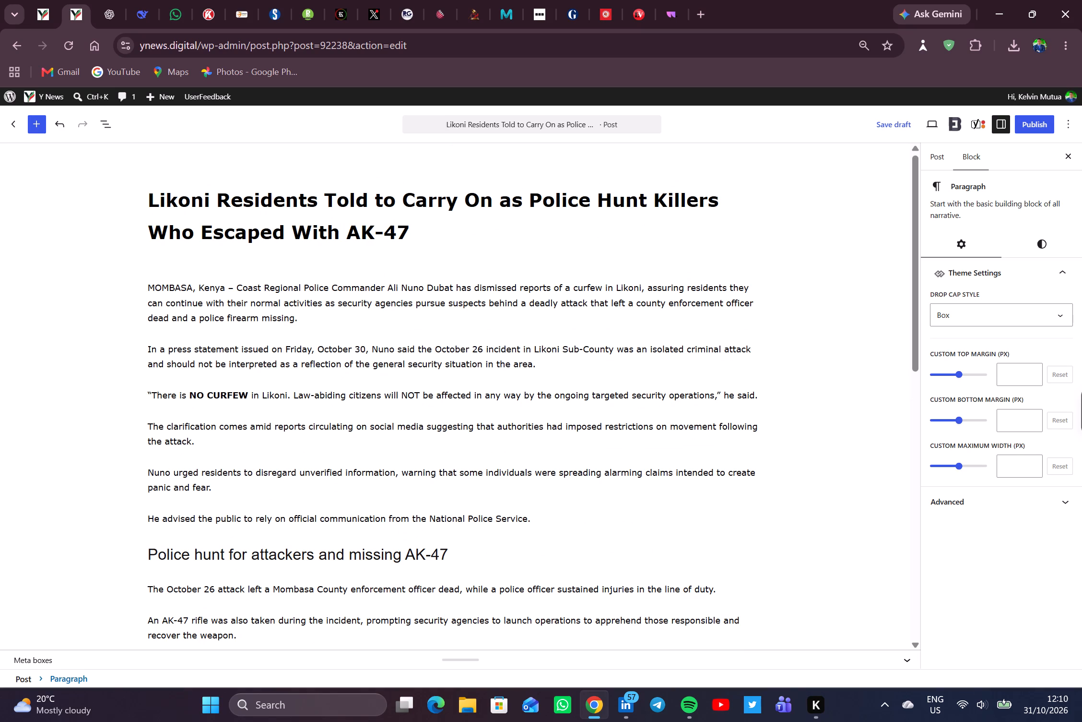
drag(687, 346, 746, 344)
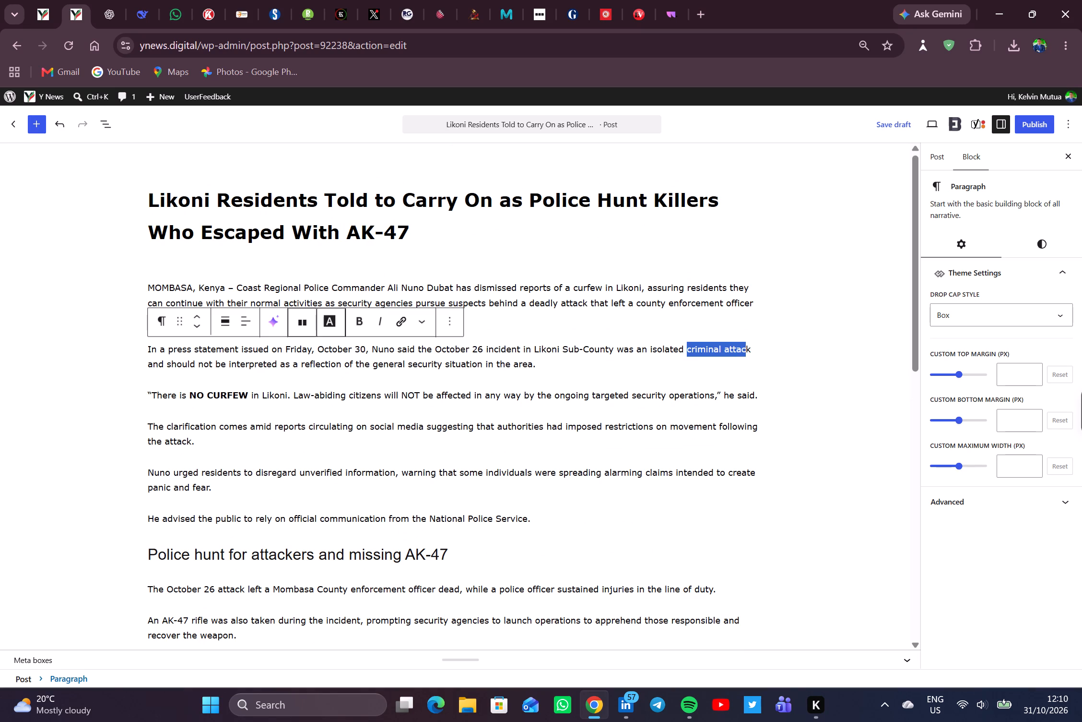
drag(746, 344, 753, 345)
click(400, 321)
key(ctrl+v)
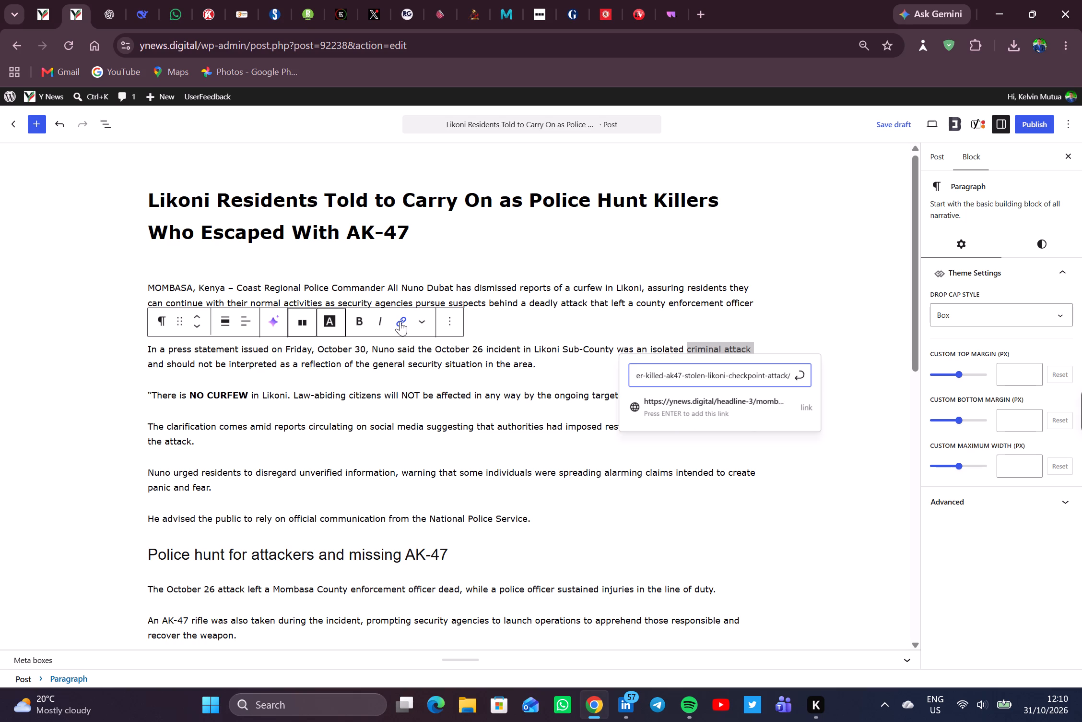
key(Return)
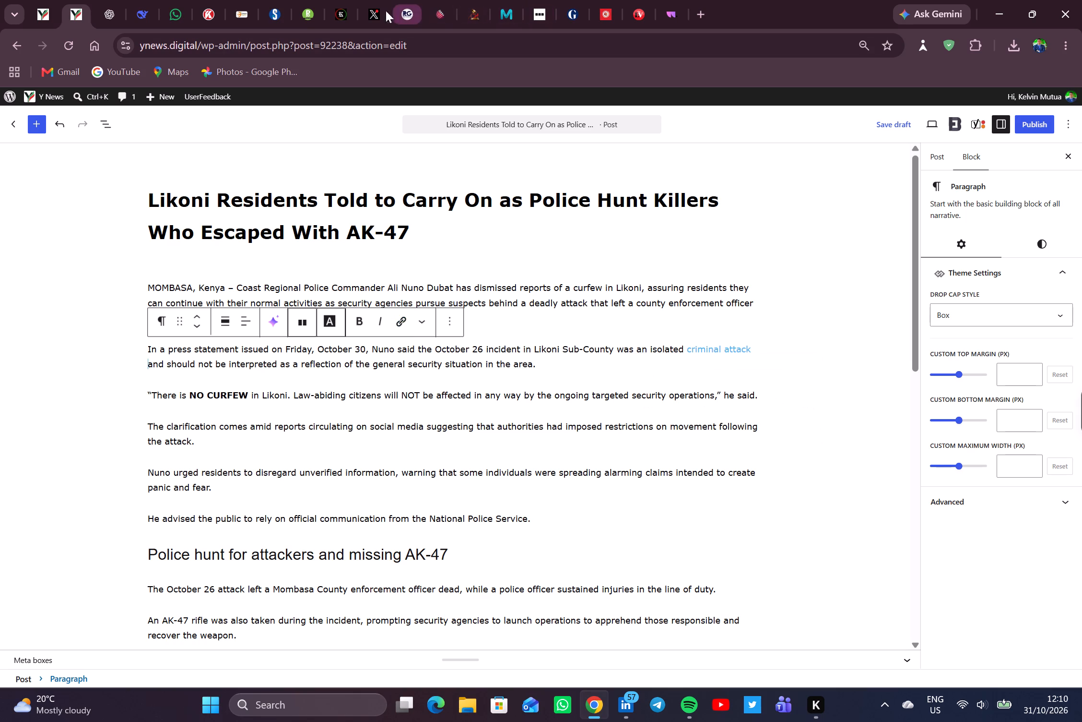
Switch to X and remove "from:yNews_digital tamarc" from the recent searches.
click(365, 17)
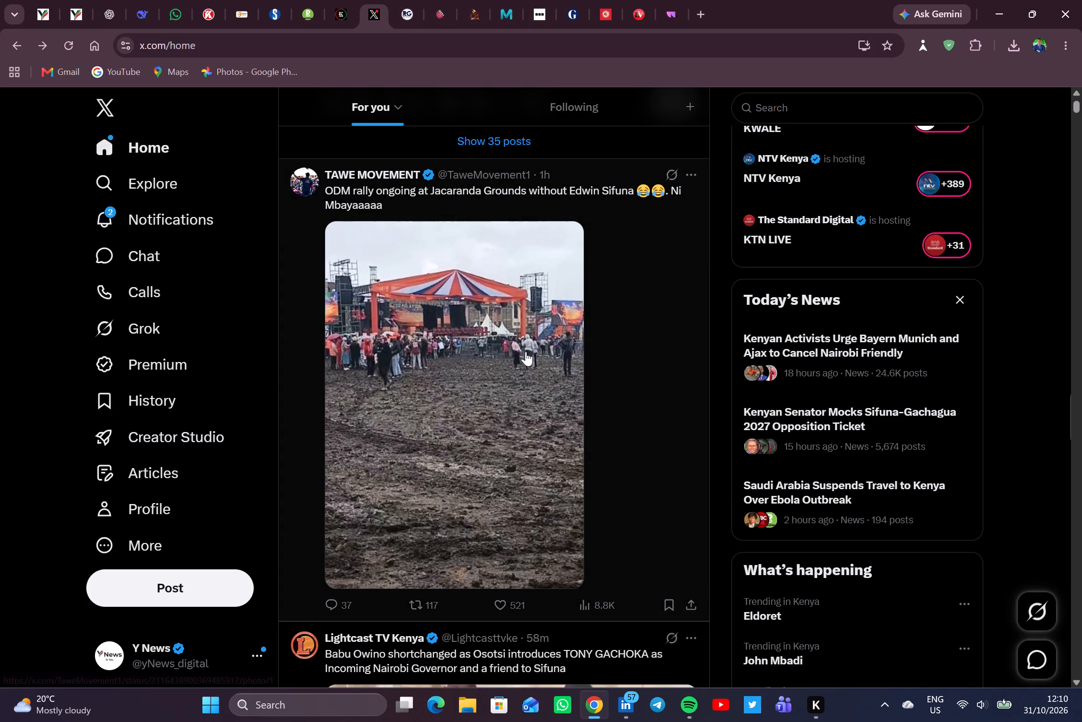
click(810, 112)
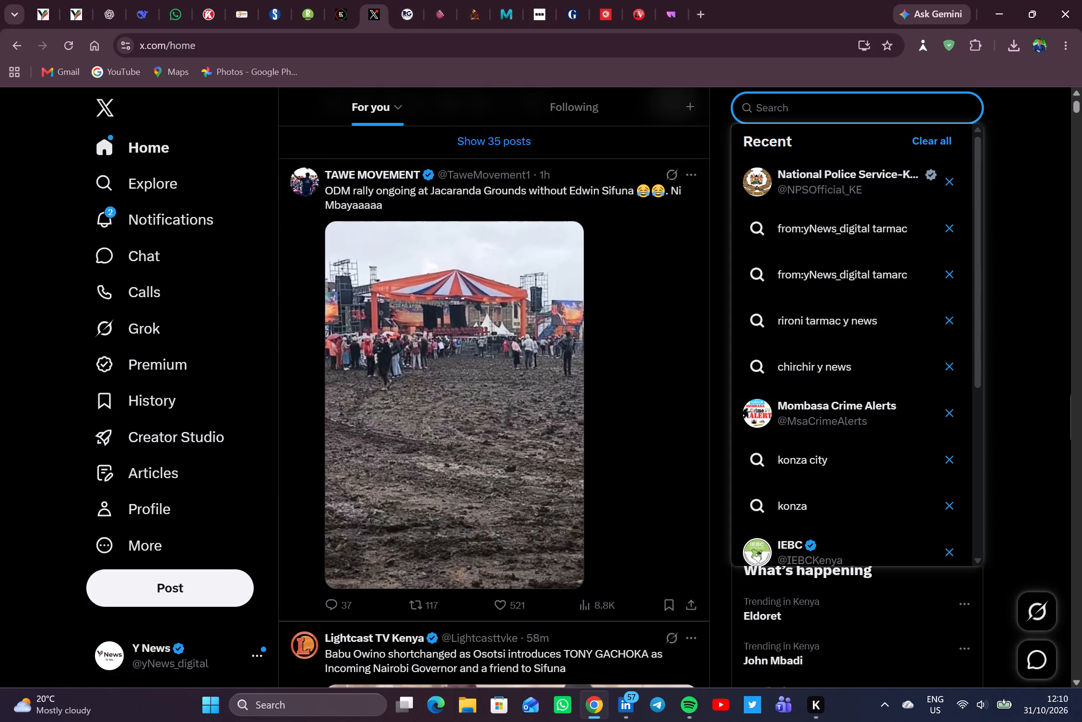
scroll(813, 323, down, 1)
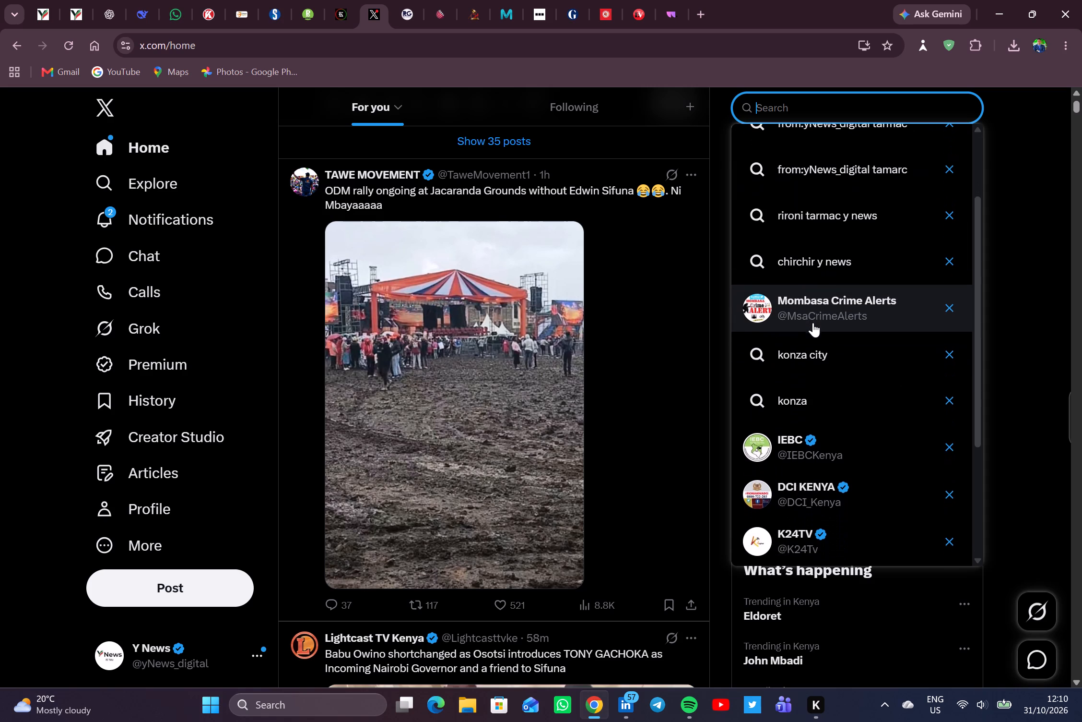
scroll(813, 323, down, 2)
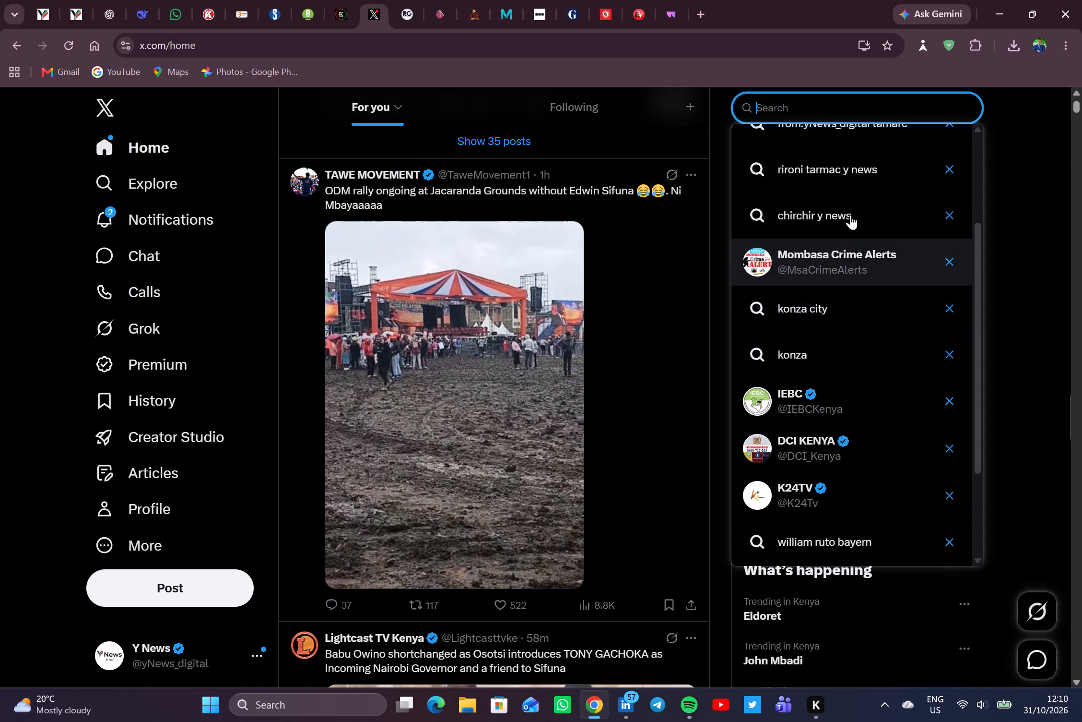
scroll(869, 188, up, 1)
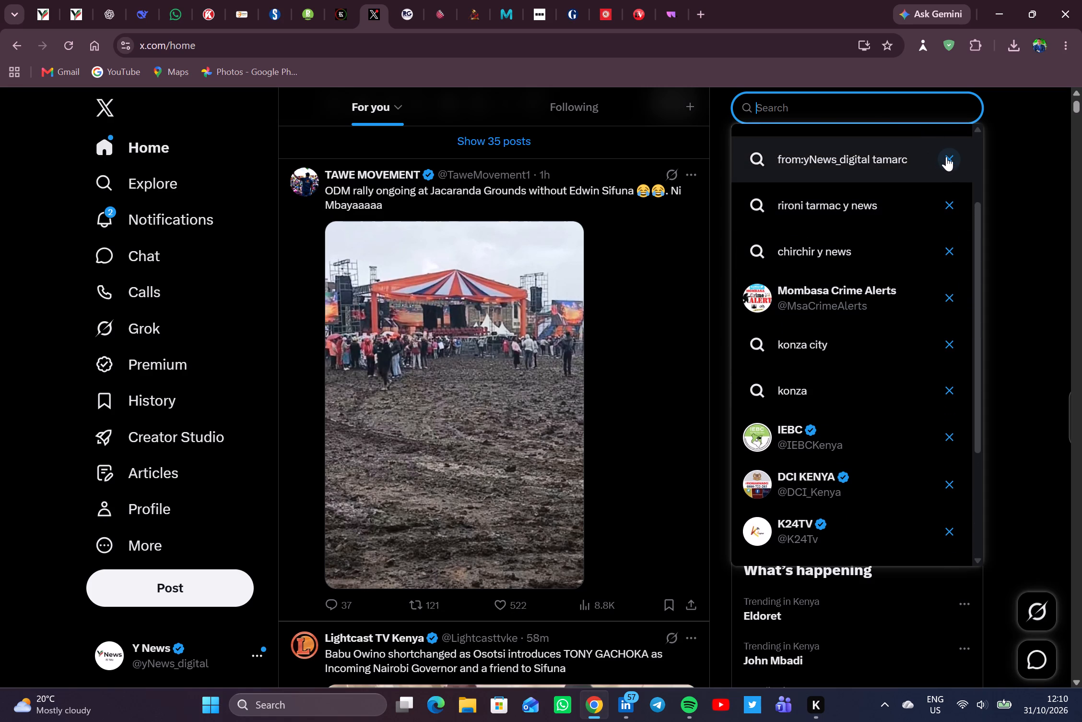
click(946, 156)
Open the Mombasa Crime Alerts profile from the recent searches and copy the link to its Likoni press statement post.
scroll(878, 261, down, 2)
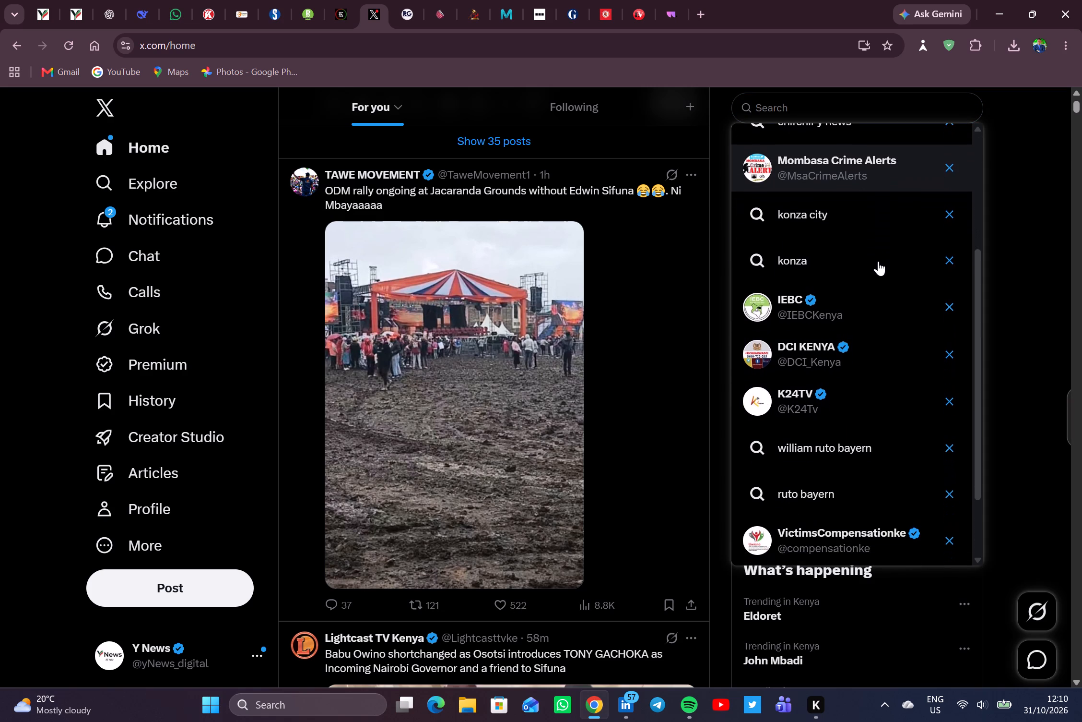
scroll(840, 370, down, 3)
scroll(840, 370, up, 4)
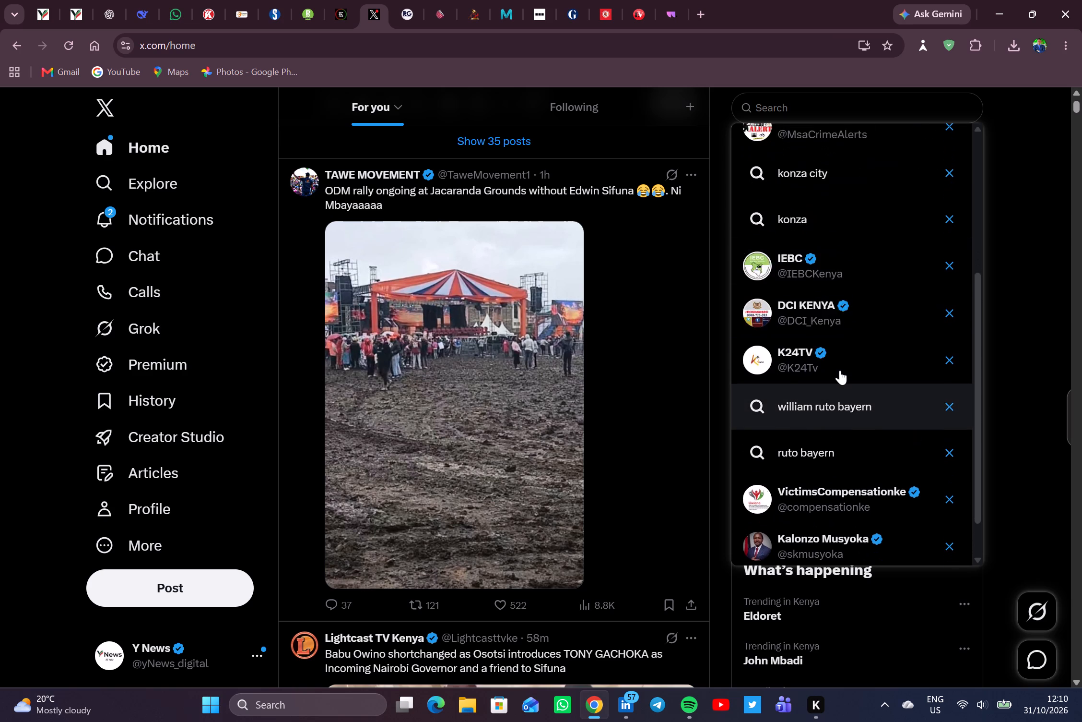
click(841, 365)
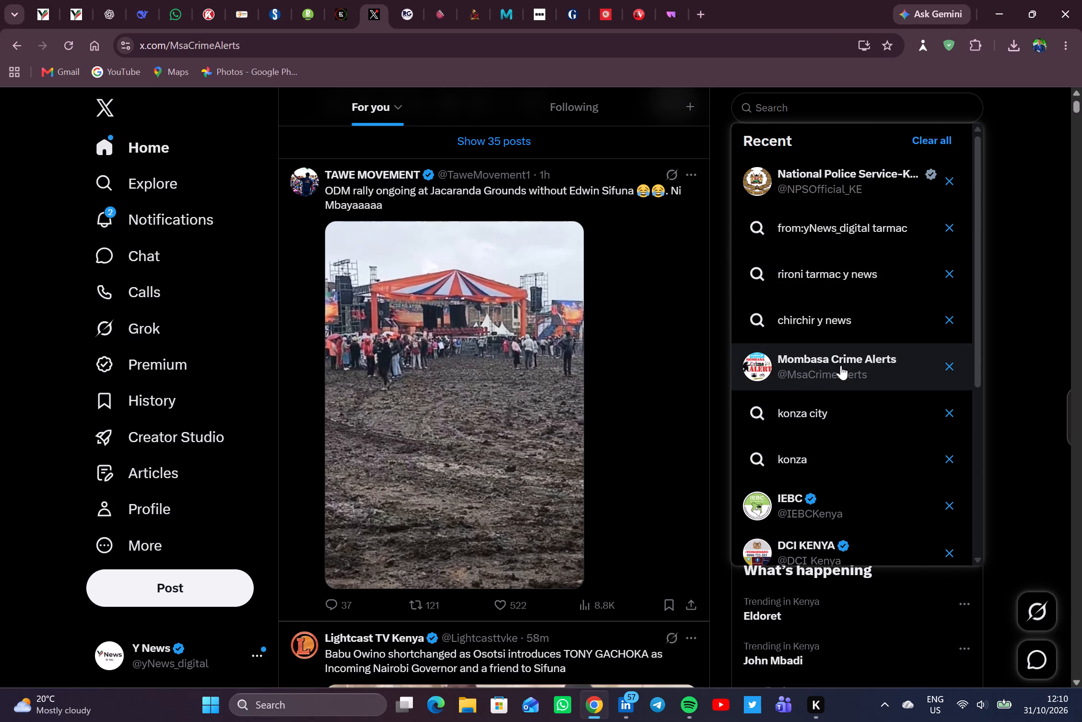
scroll(473, 373, down, 3)
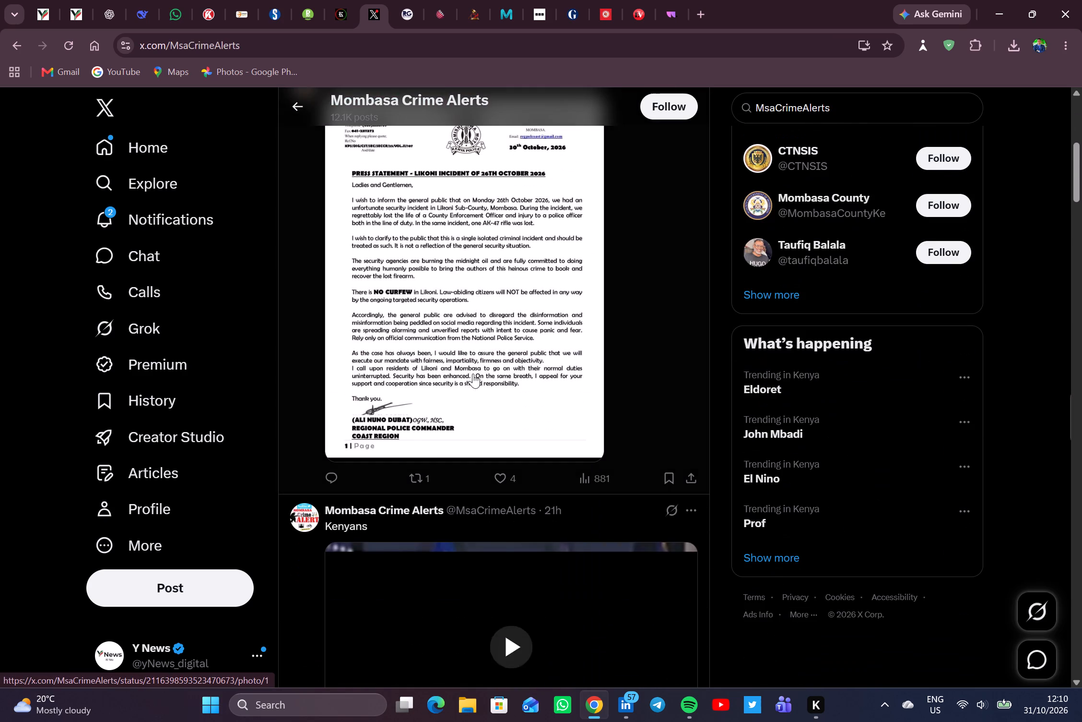
click(696, 477)
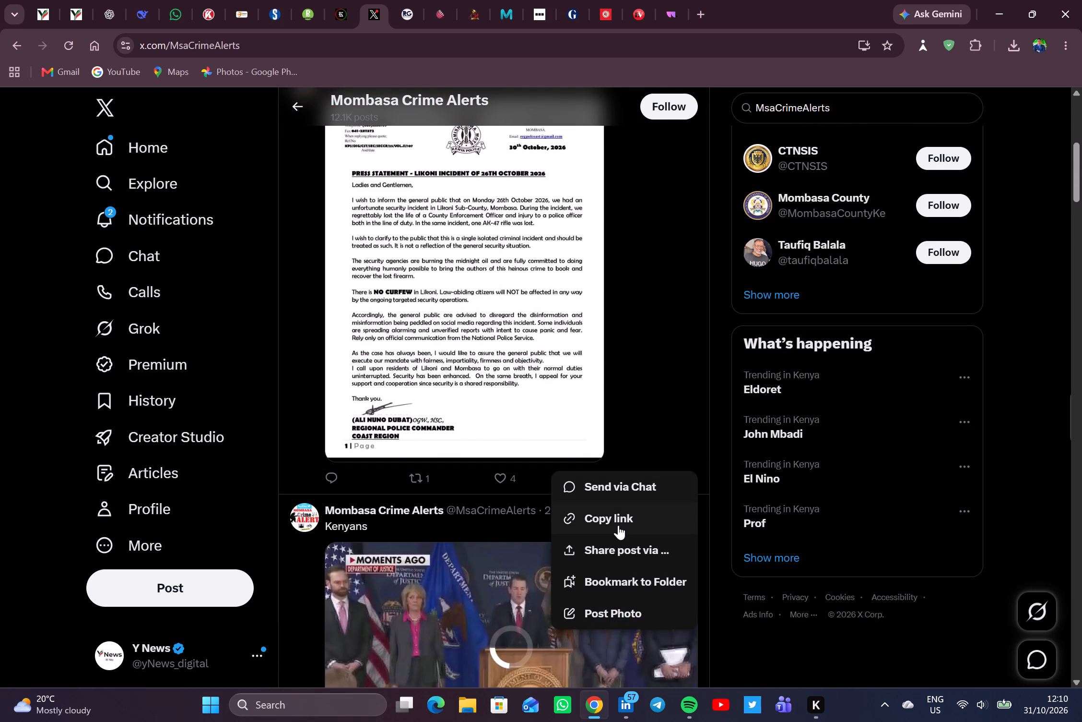
click(618, 525)
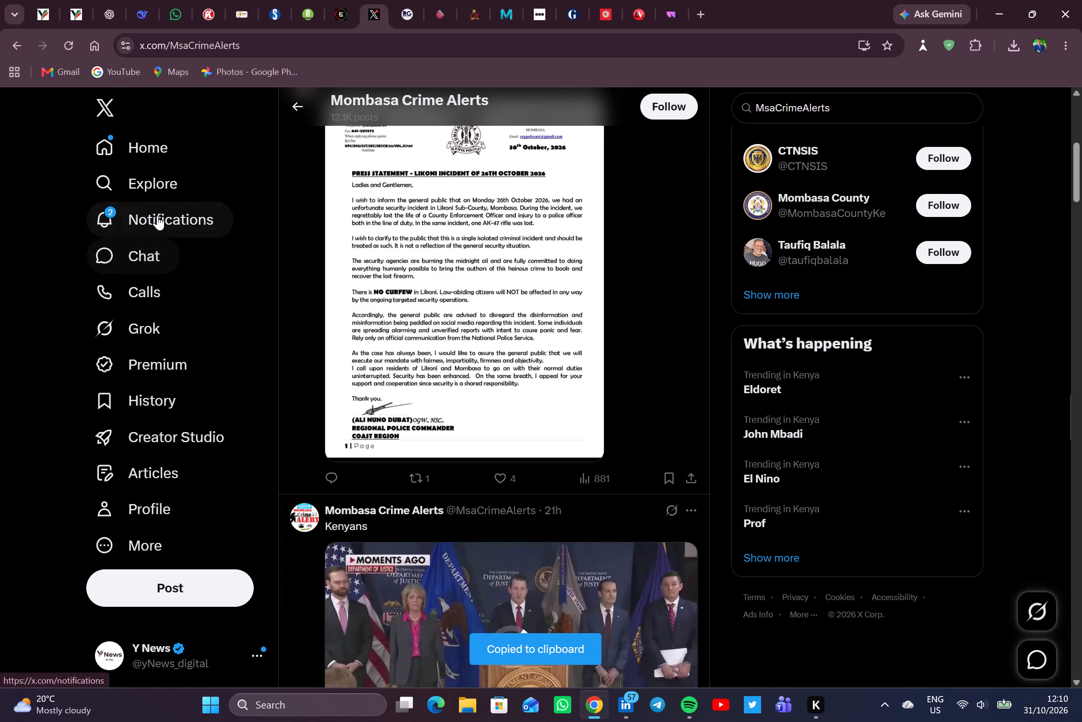
Return to the WordPress post and embed the copied X post just above the "Police hunt for attackers and missing AK-47" heading.
click(84, 17)
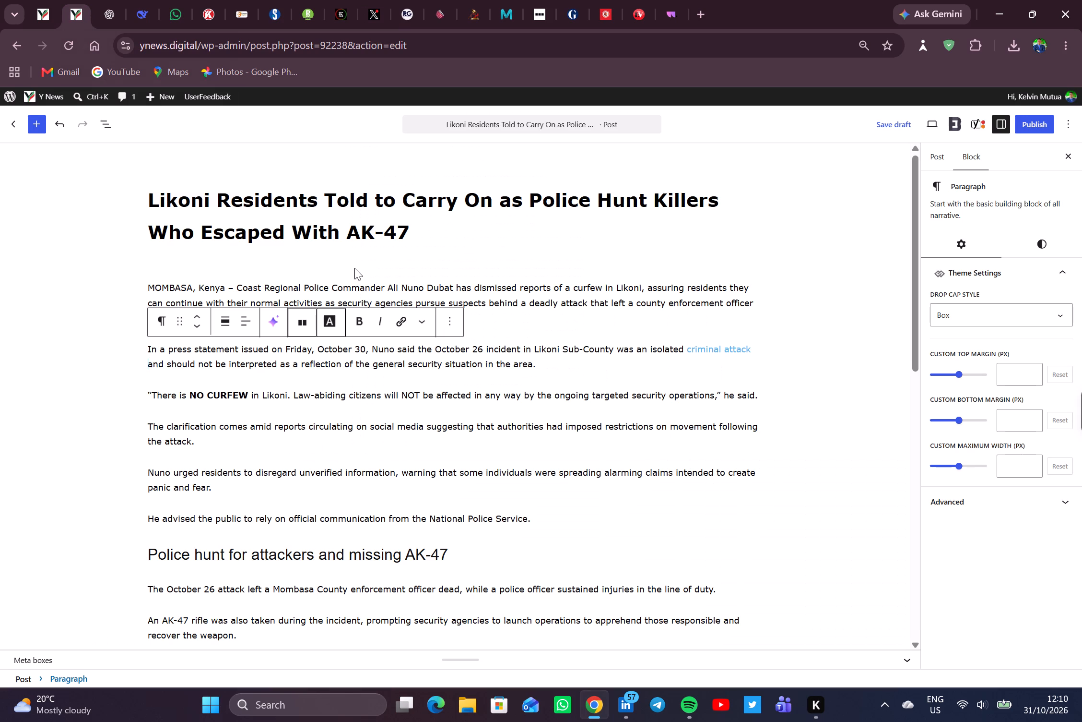
scroll(354, 268, down, 4)
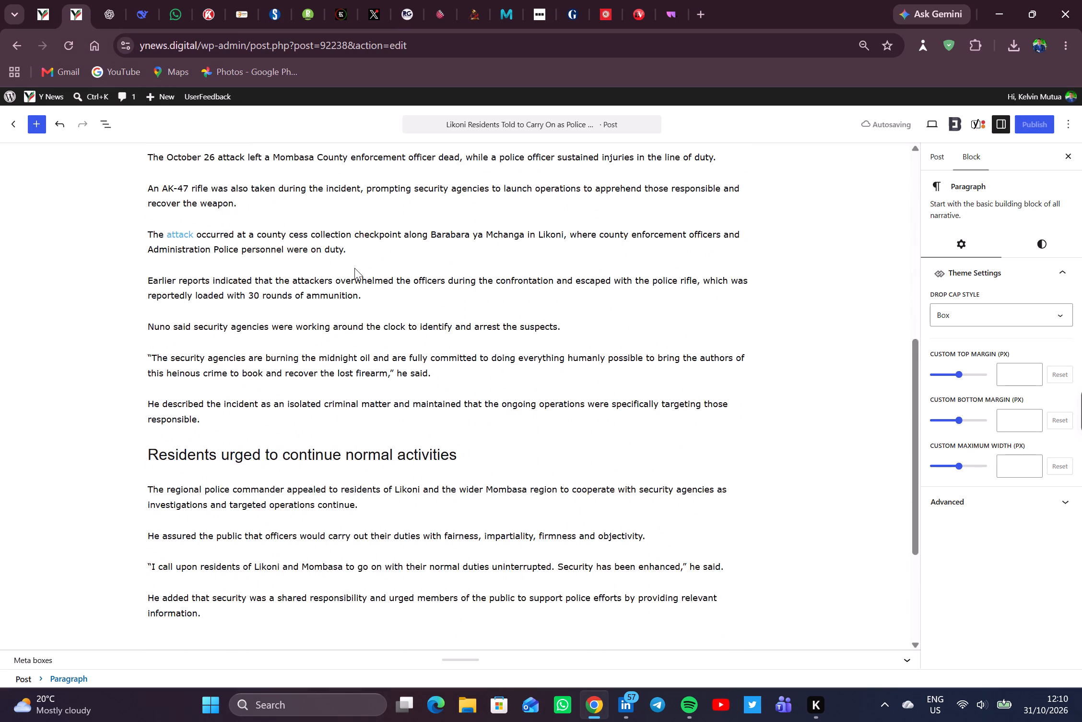
scroll(354, 268, down, 1)
scroll(354, 268, up, 7)
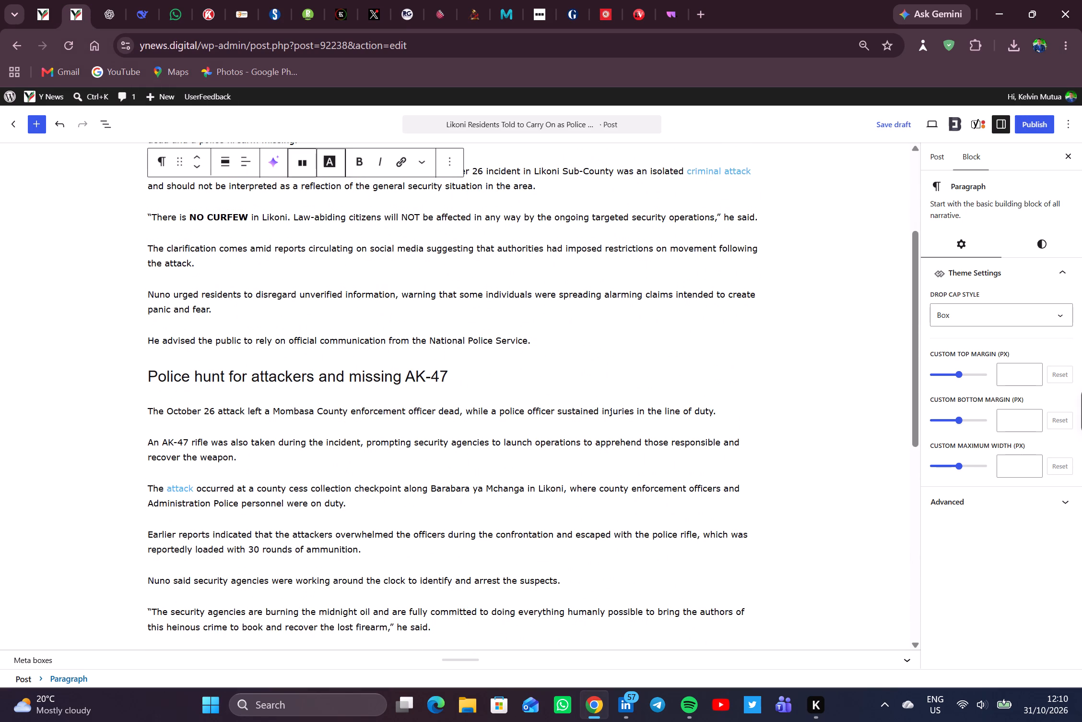
click(456, 359)
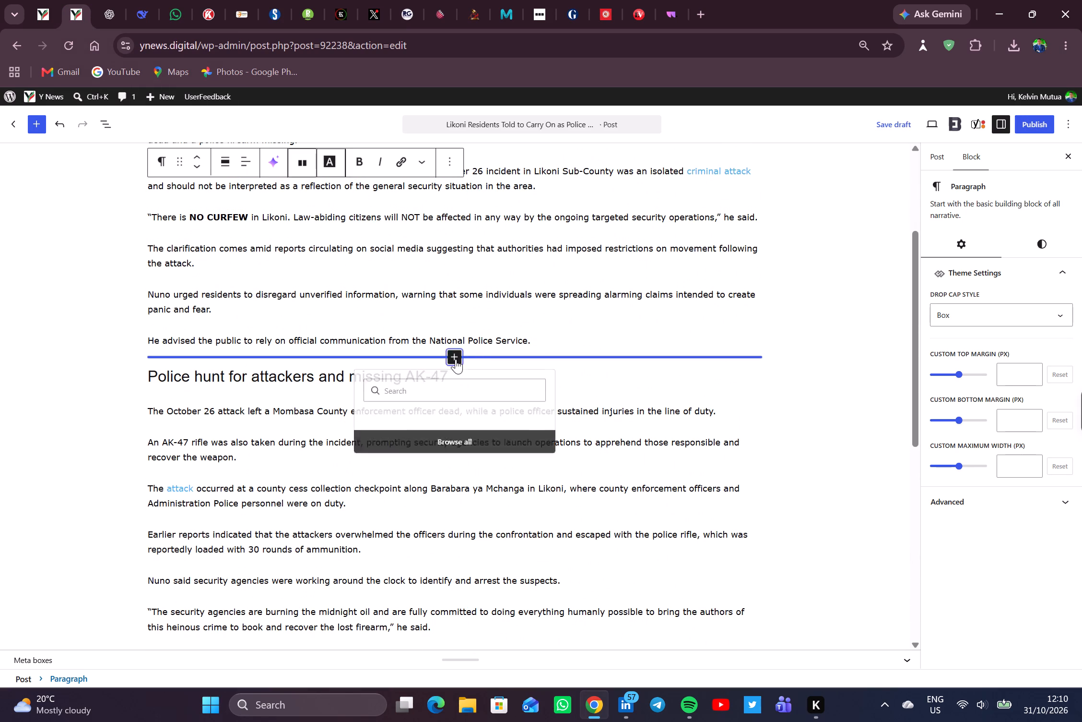
click(408, 499)
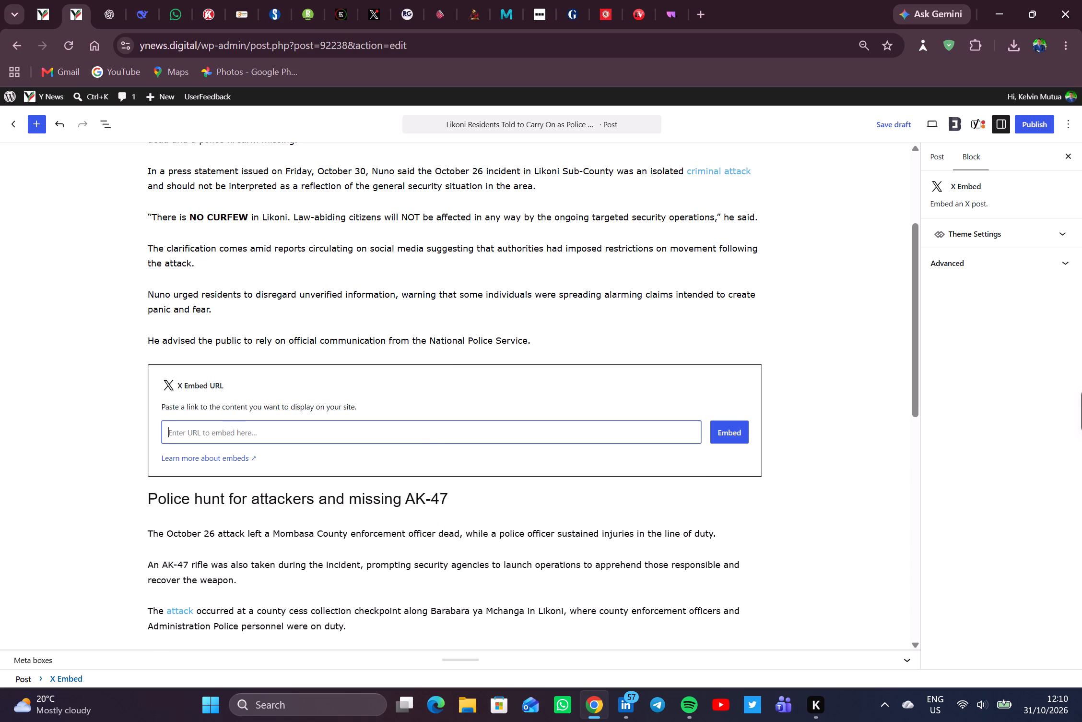
key(ctrl+v)
key(Return)
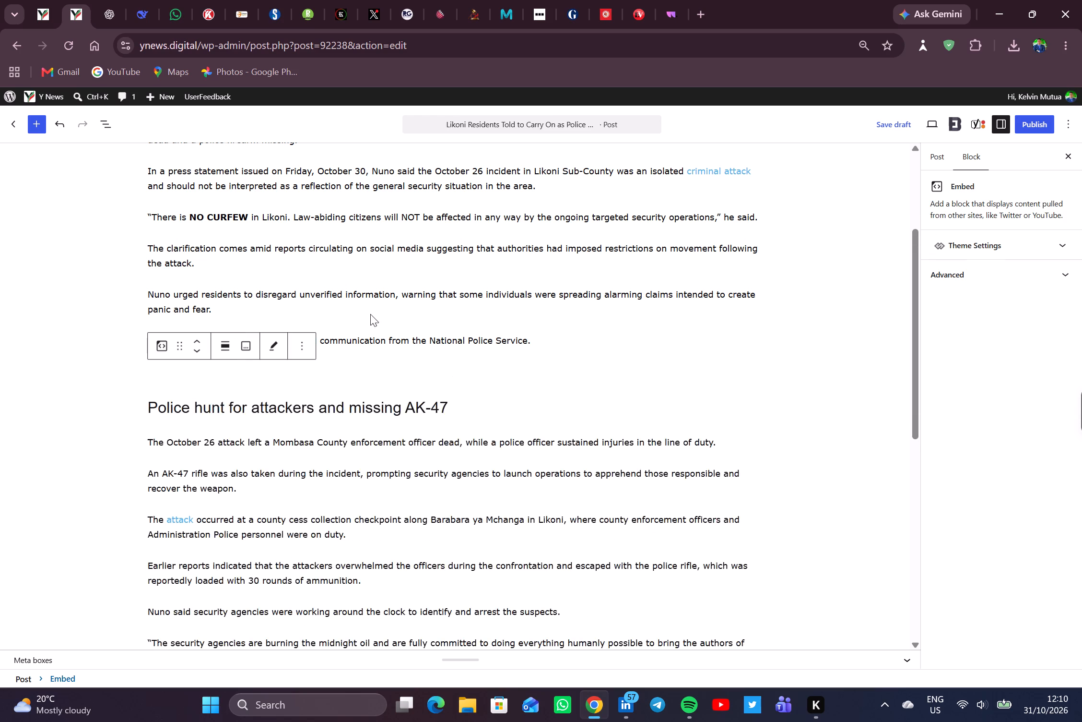
Switch to X and search for "from:yNews_digital likoni" to find Y News's own posts on Likoni.
click(385, 9)
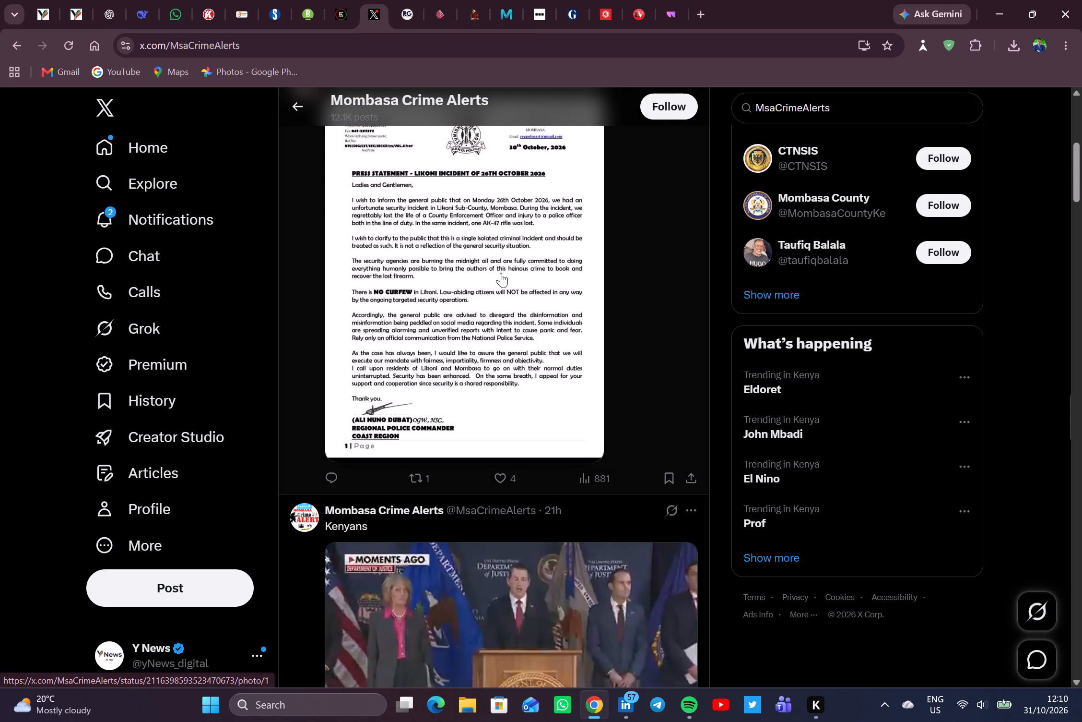
click(162, 519)
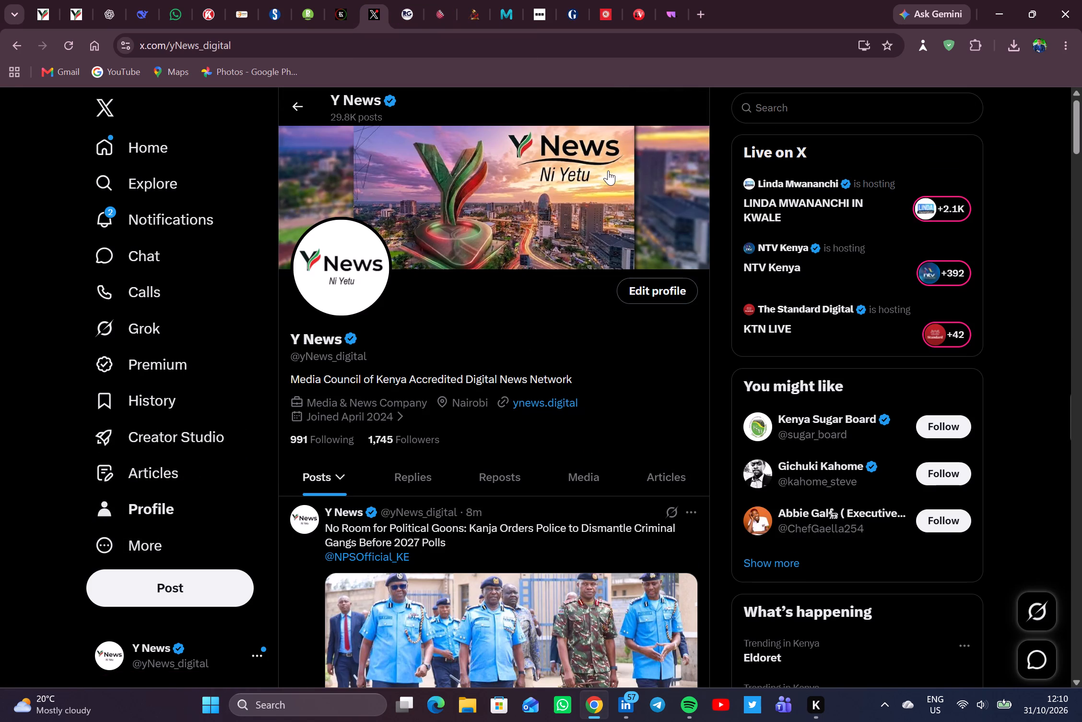
scroll(608, 170, up, 4)
scroll(542, 185, down, 1)
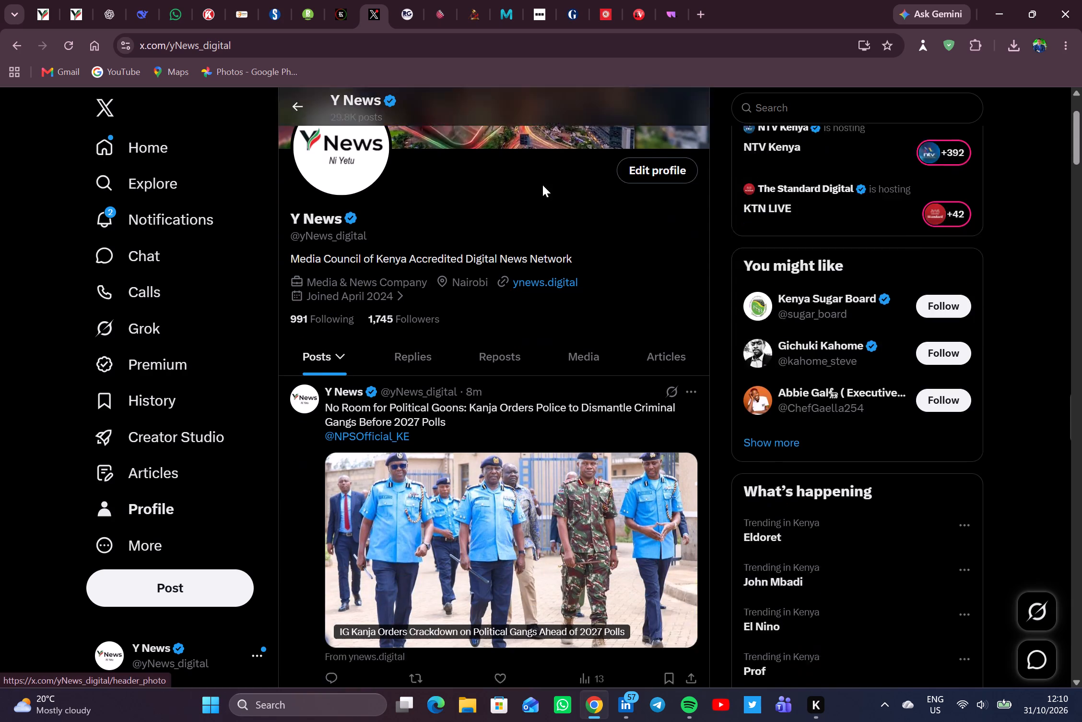
scroll(542, 185, down, 4)
scroll(542, 185, up, 17)
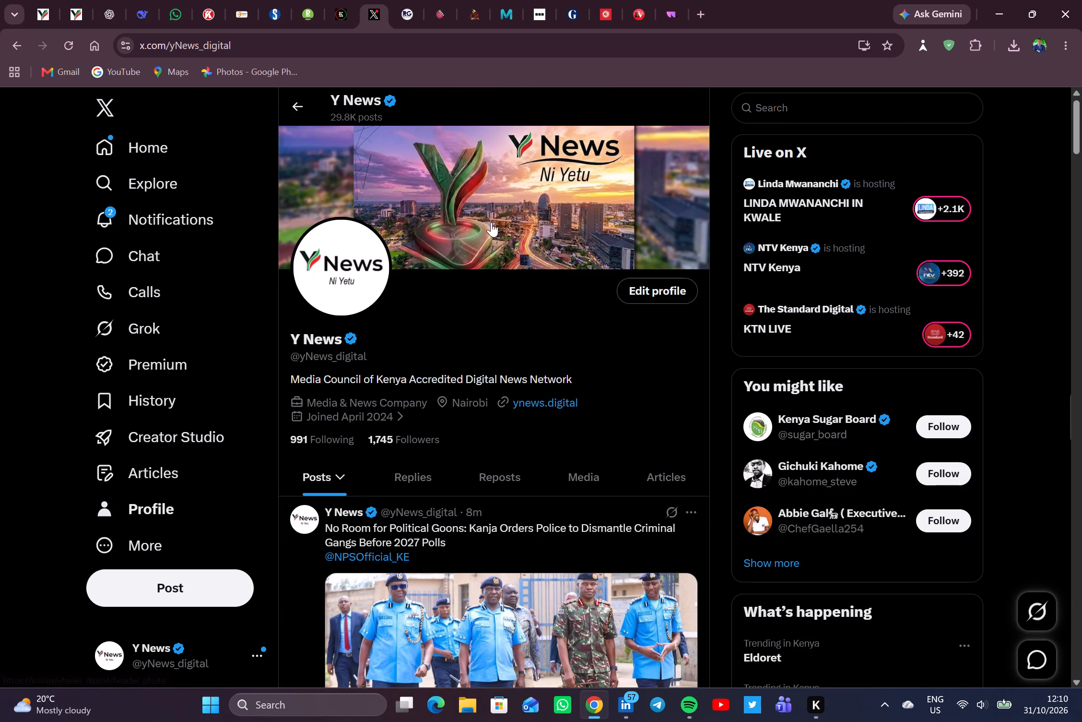
scroll(491, 222, down, 2)
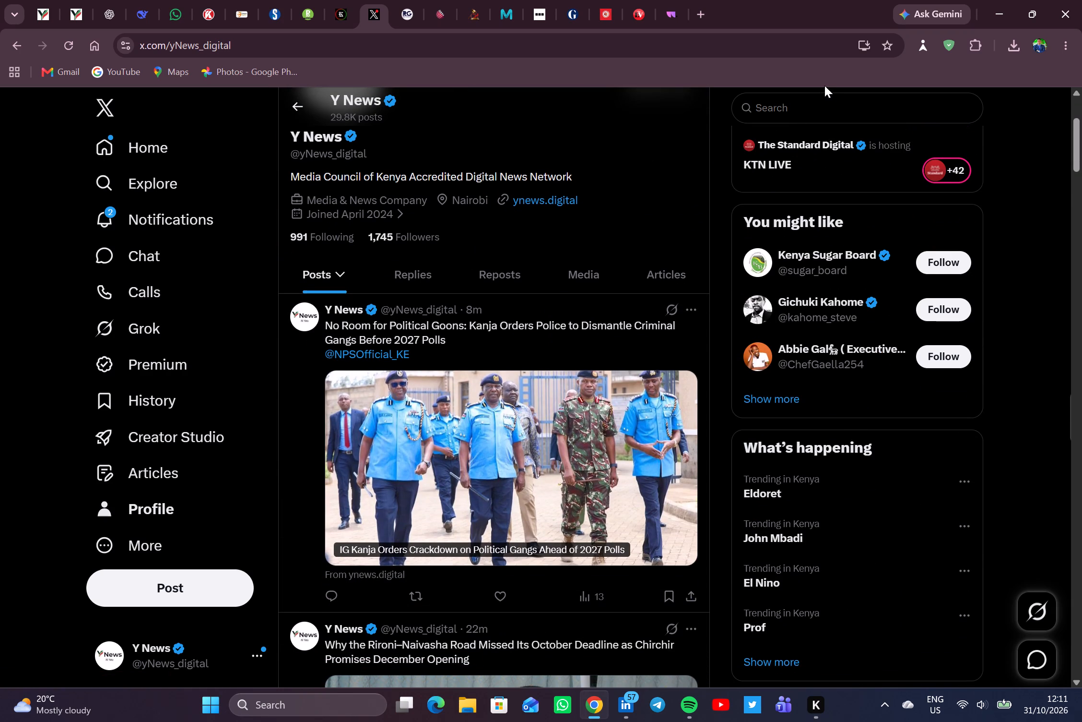
click(804, 115)
scroll(570, 192, up, 5)
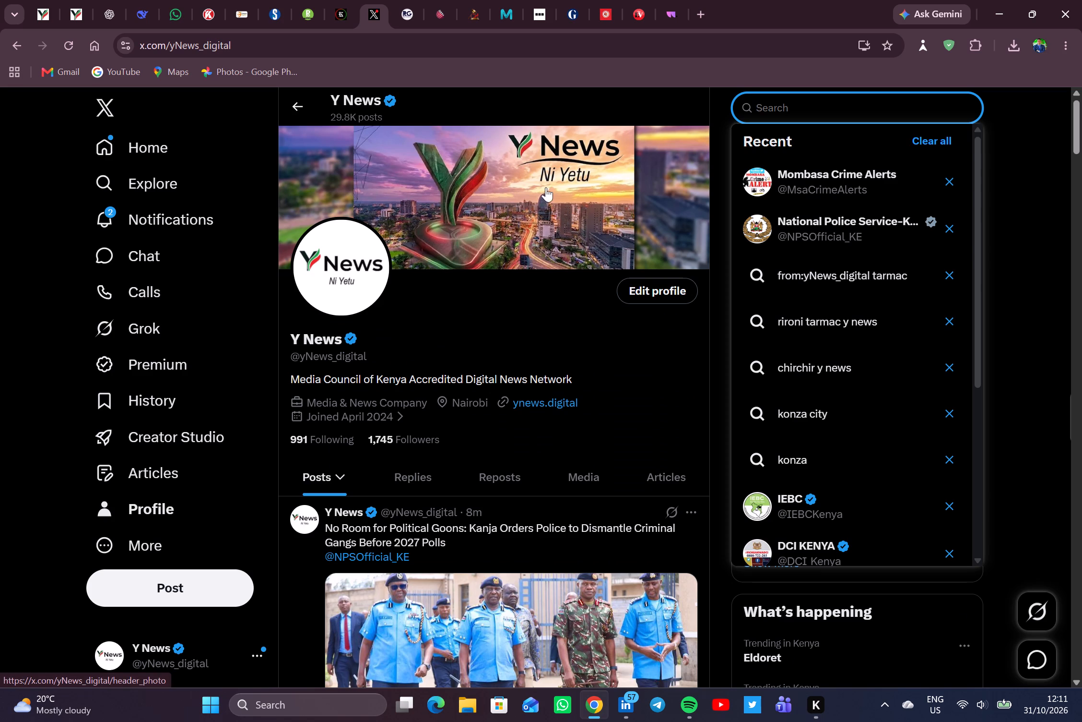
click(804, 281)
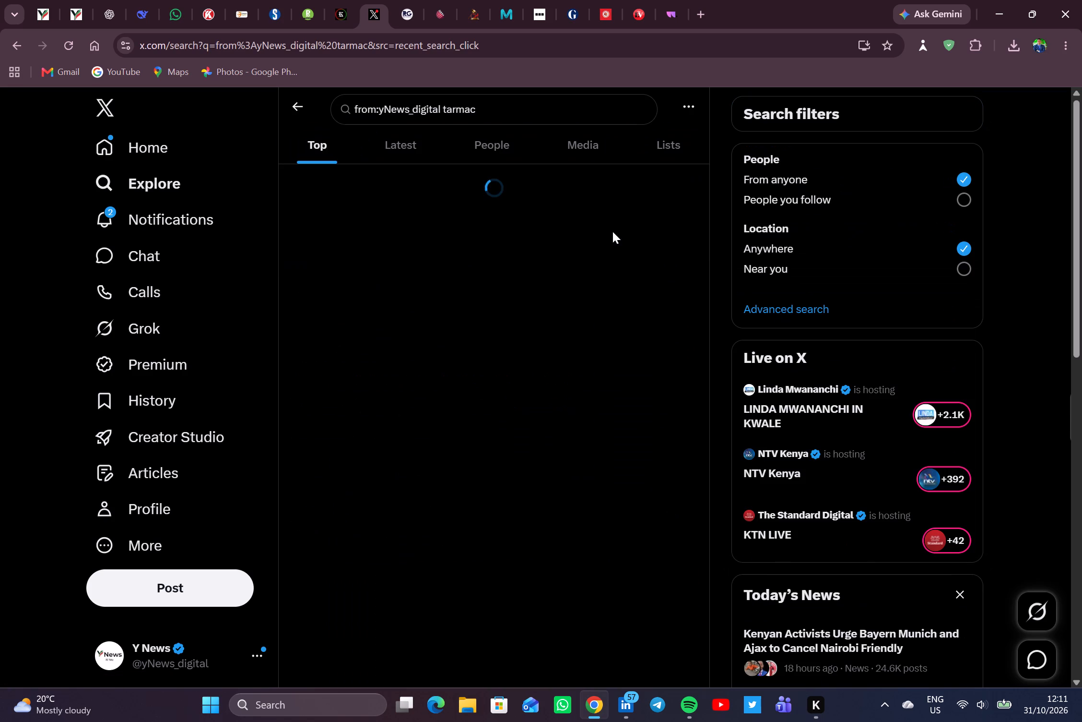
drag(481, 109, 445, 108)
text(likoni)
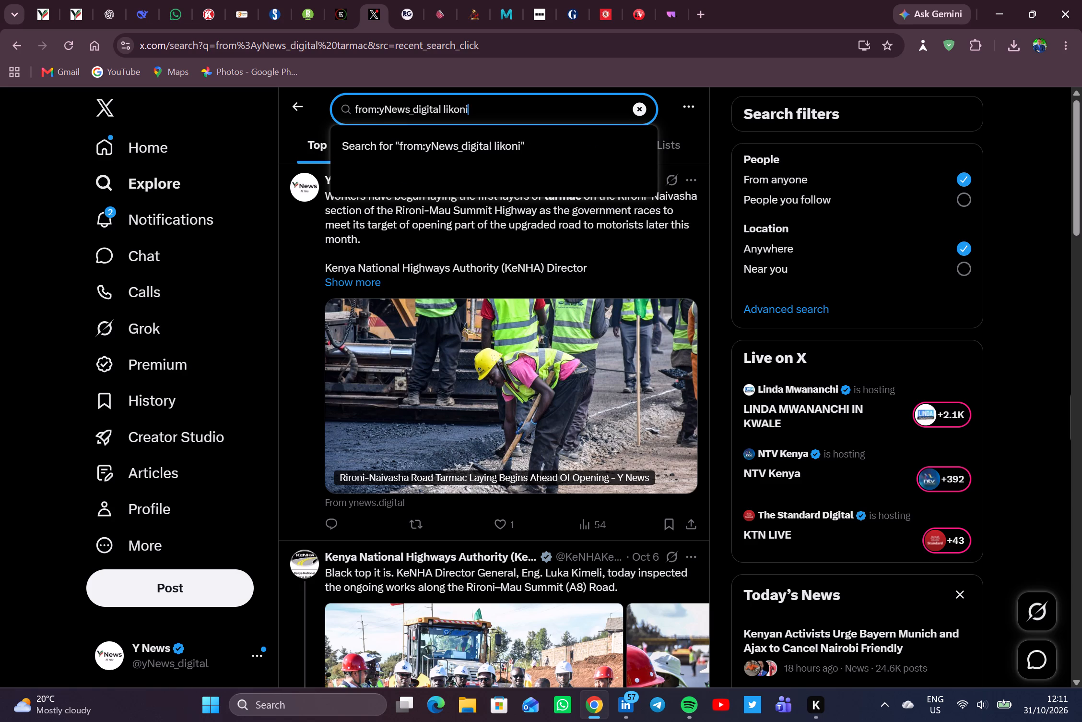
key(Return)
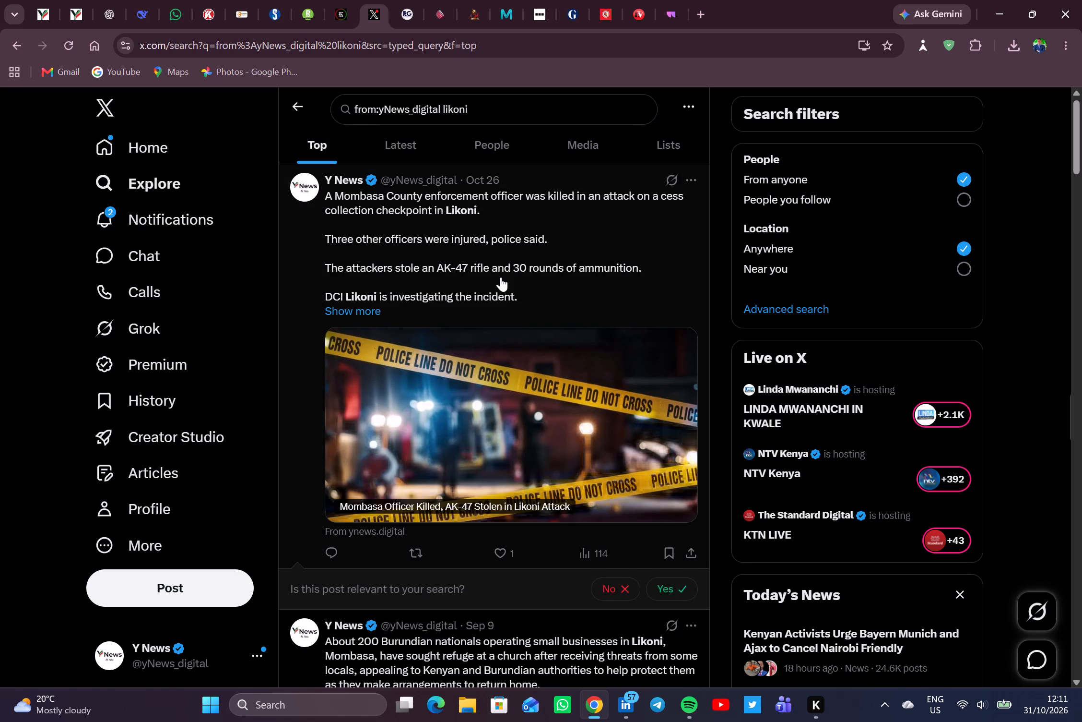
Copy the link to Y News's October 26 post about the Mombasa County officer killed in the Likoni checkpoint attack.
scroll(501, 277, down, 1)
click(696, 522)
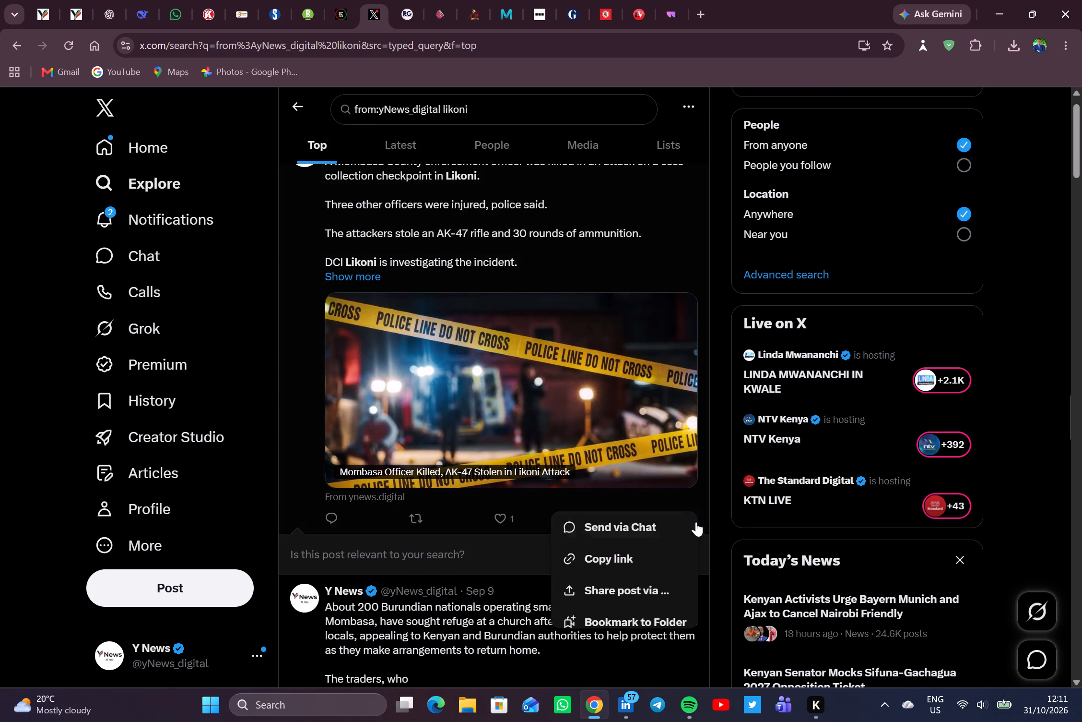
click(608, 554)
scroll(527, 525, down, 2)
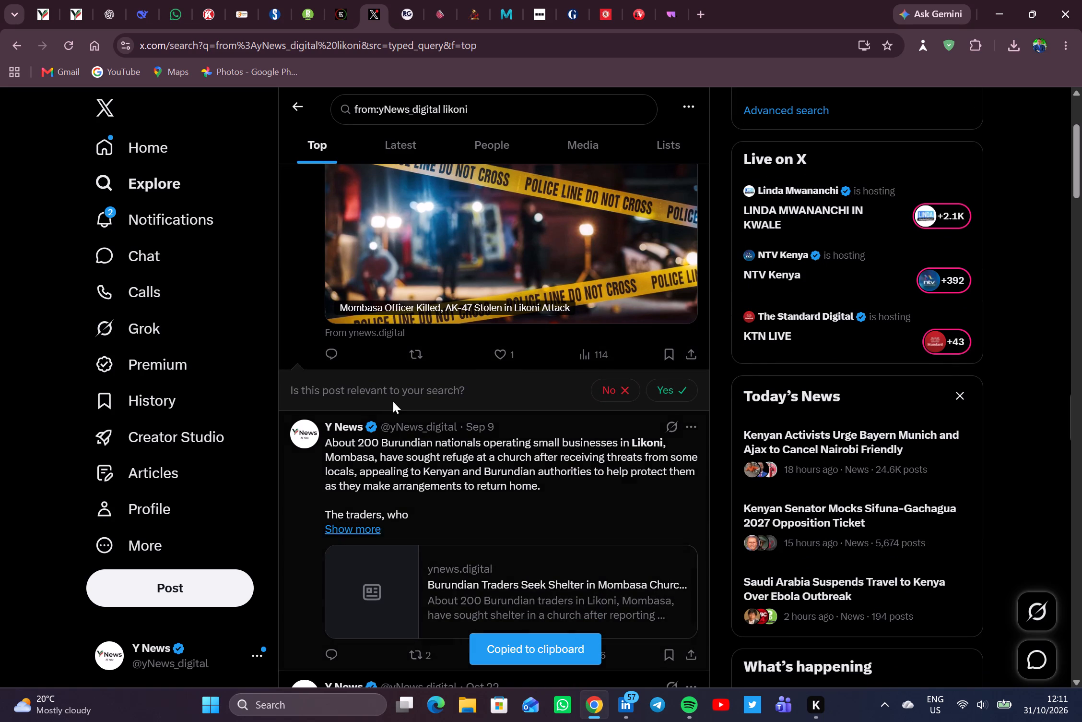
Return to the WordPress post and embed the copied X post just above the "Residents urged to continue normal activities" heading.
click(75, 11)
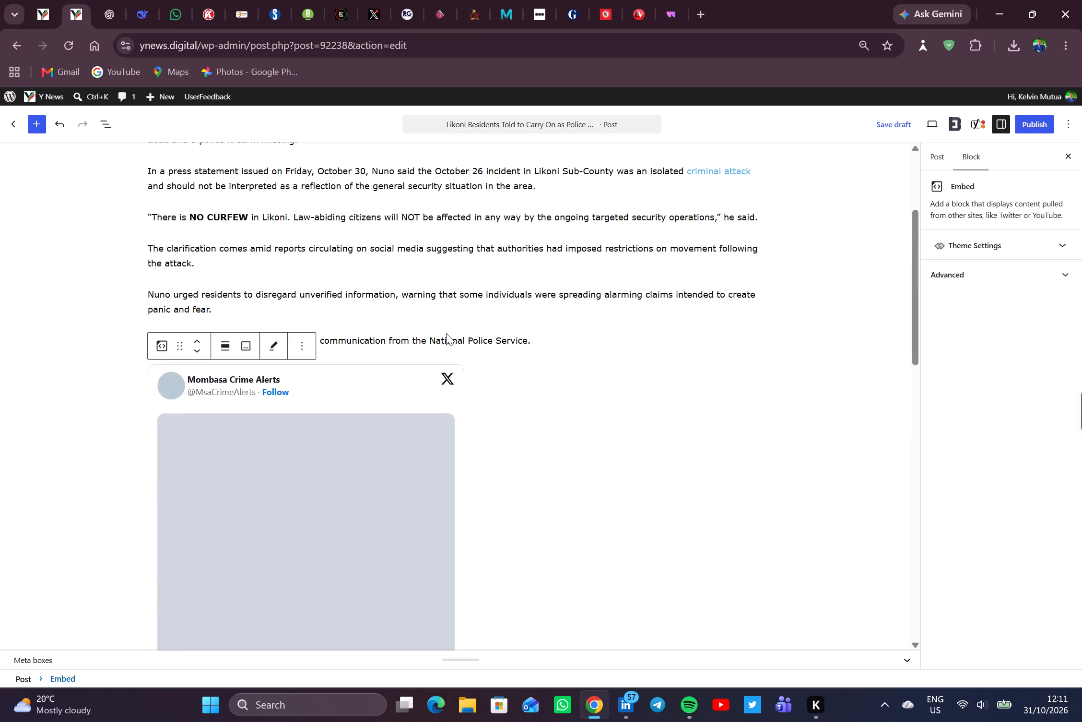
scroll(446, 333, up, 5)
scroll(446, 333, down, 5)
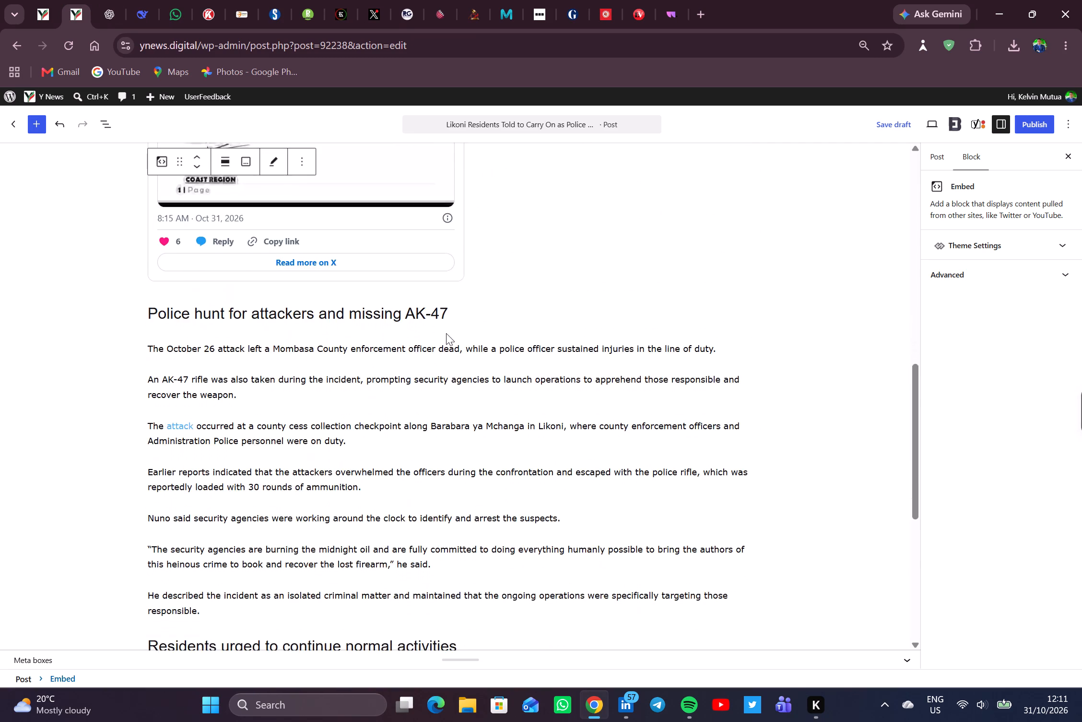
scroll(446, 333, down, 2)
click(461, 494)
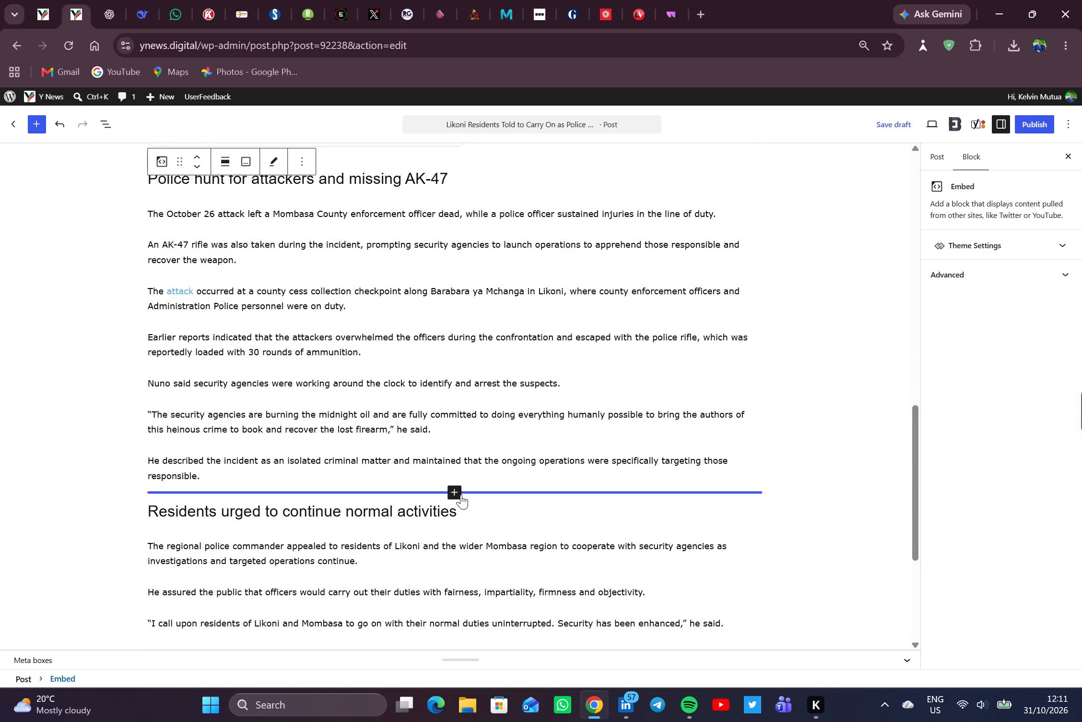
click(400, 627)
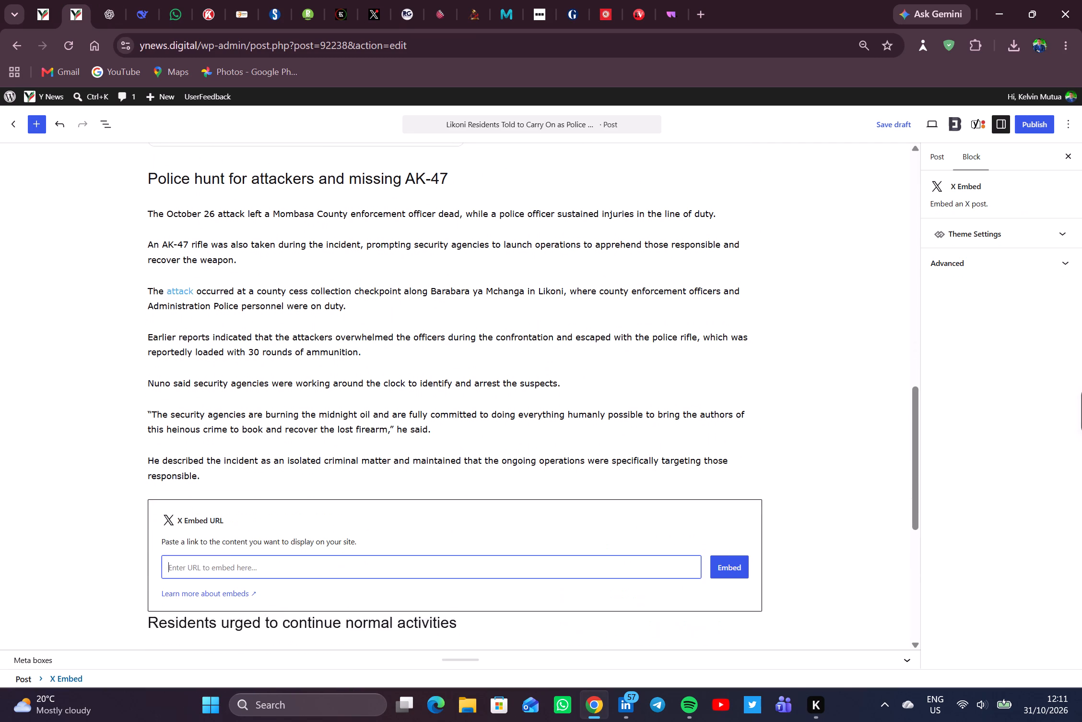
key(ctrl+v)
key(Return)
scroll(400, 627, down, 3)
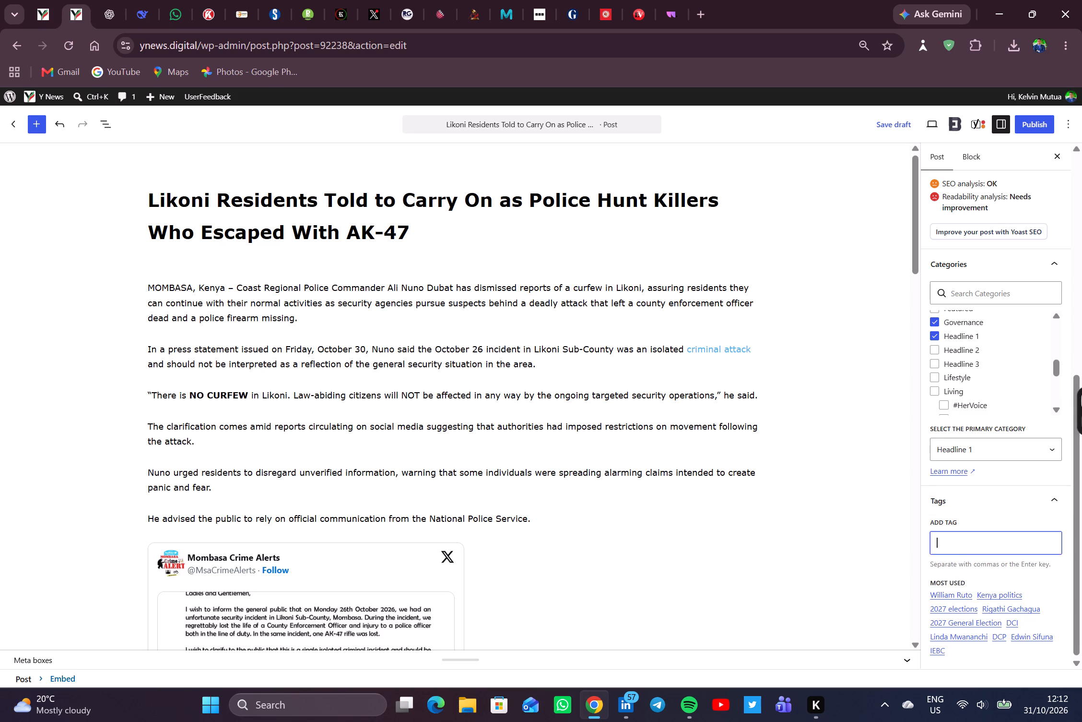
key(ctrl+v)
scroll(962, 539, up, 6)
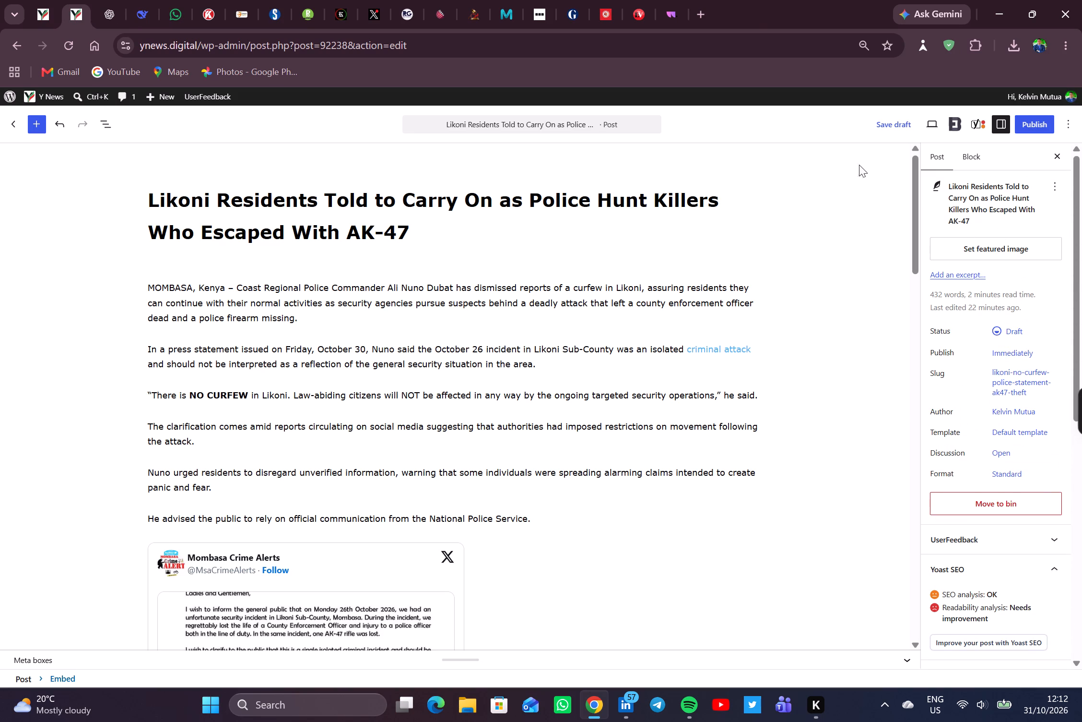
click(695, 9)
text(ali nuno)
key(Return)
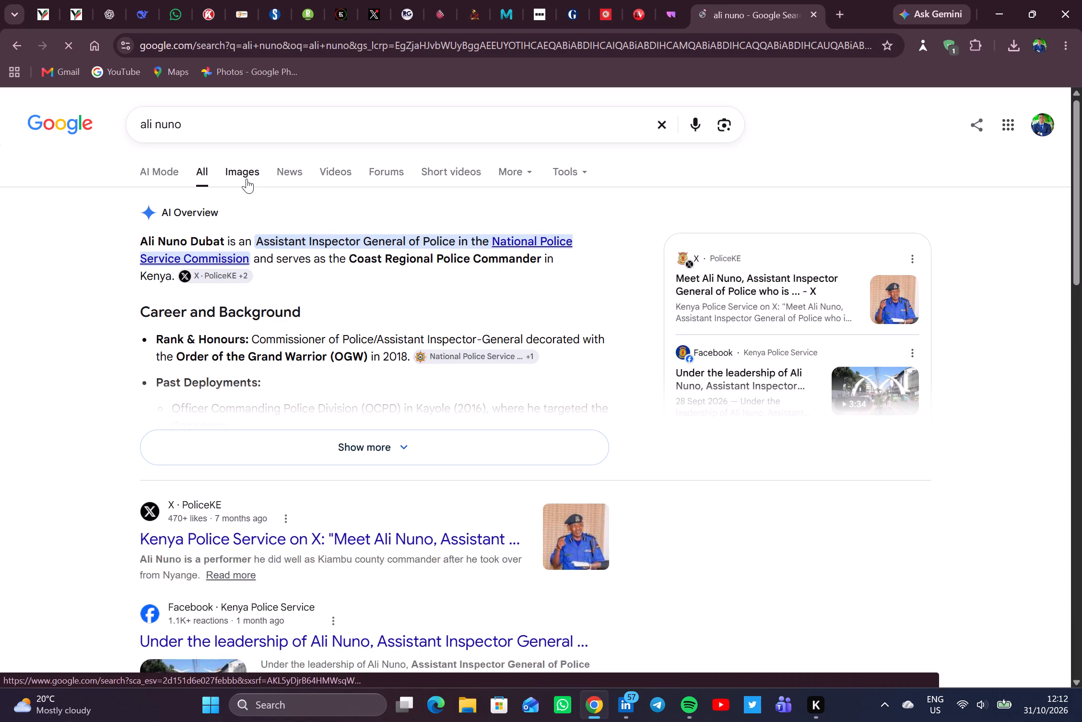
click(247, 179)
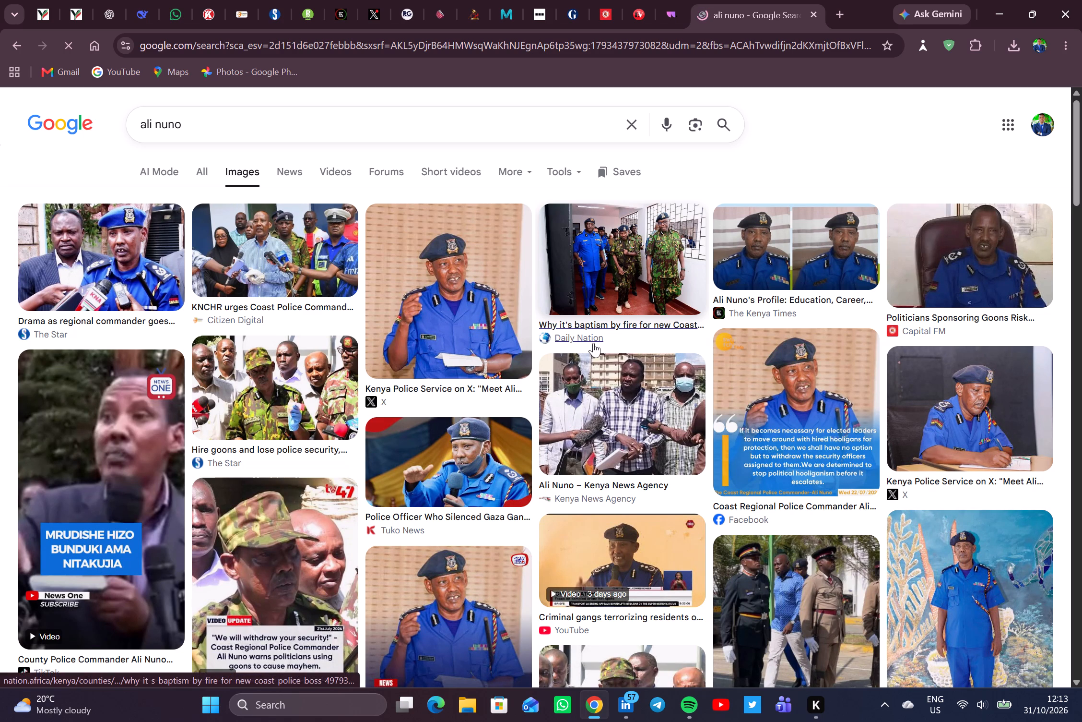
Look through the image results for a photo of the Coast police commander and preview the Kenyans.co.ke picture of him speaking.
scroll(593, 343, down, 3)
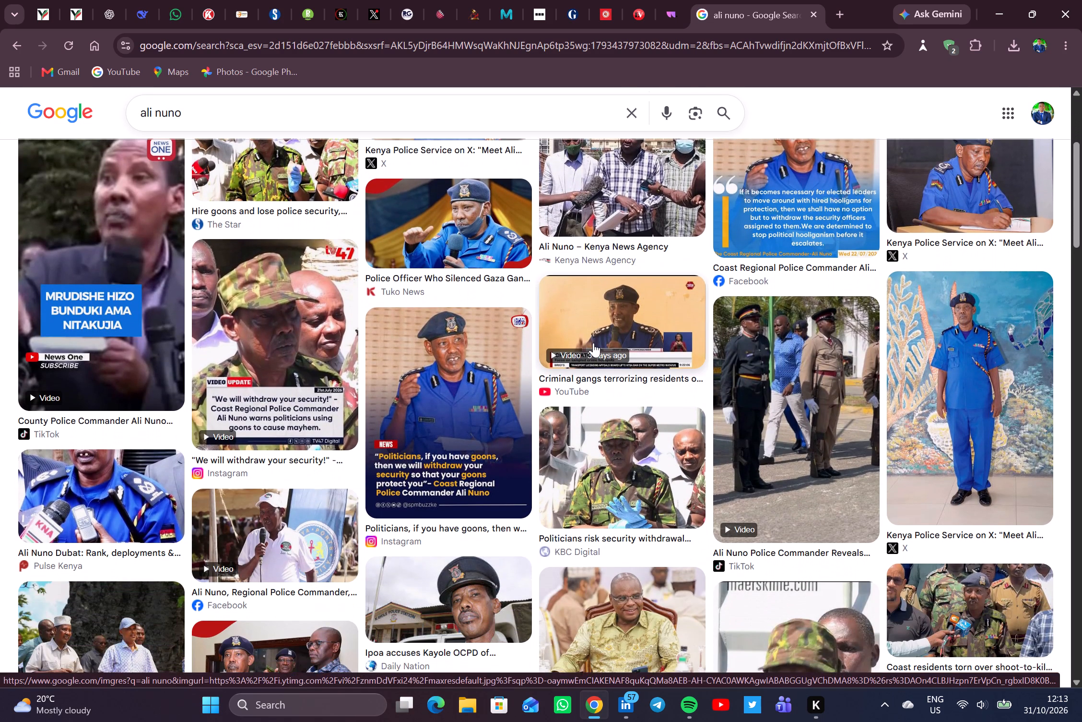
scroll(593, 343, down, 2)
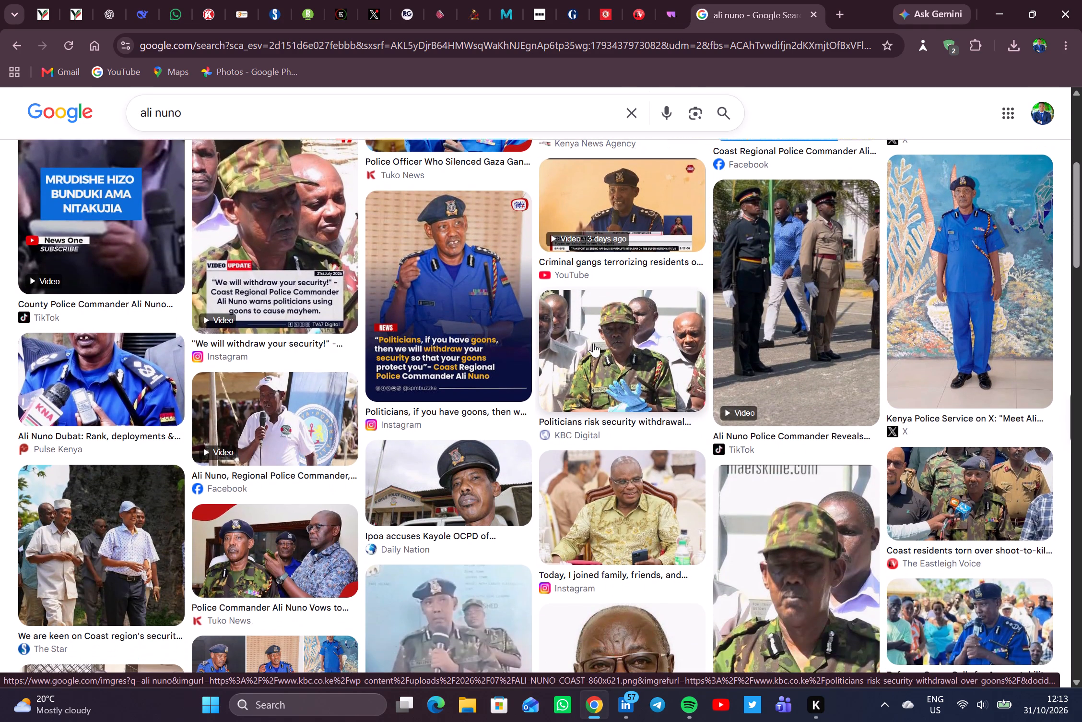
scroll(593, 343, down, 3)
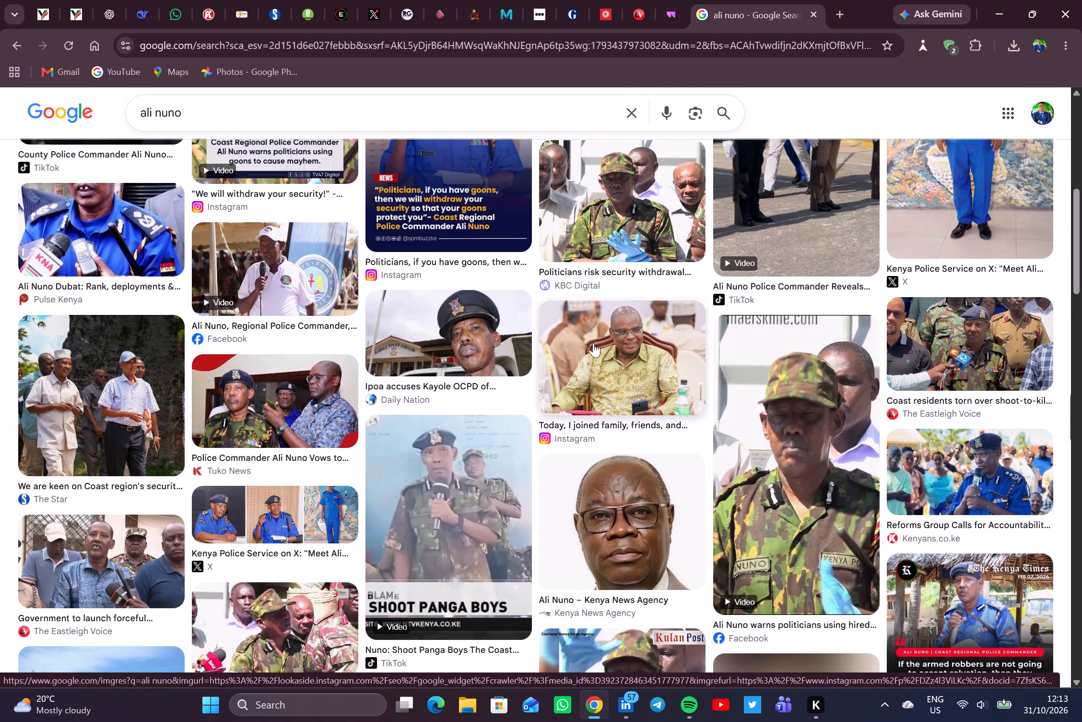
scroll(593, 343, down, 2)
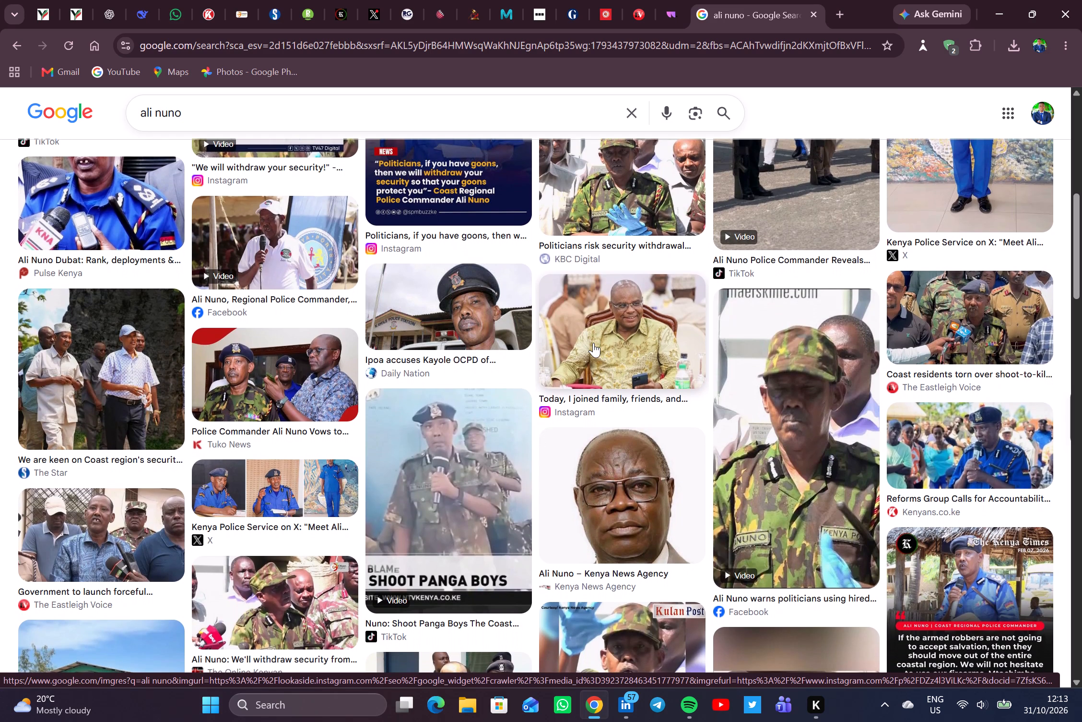
scroll(593, 343, down, 1)
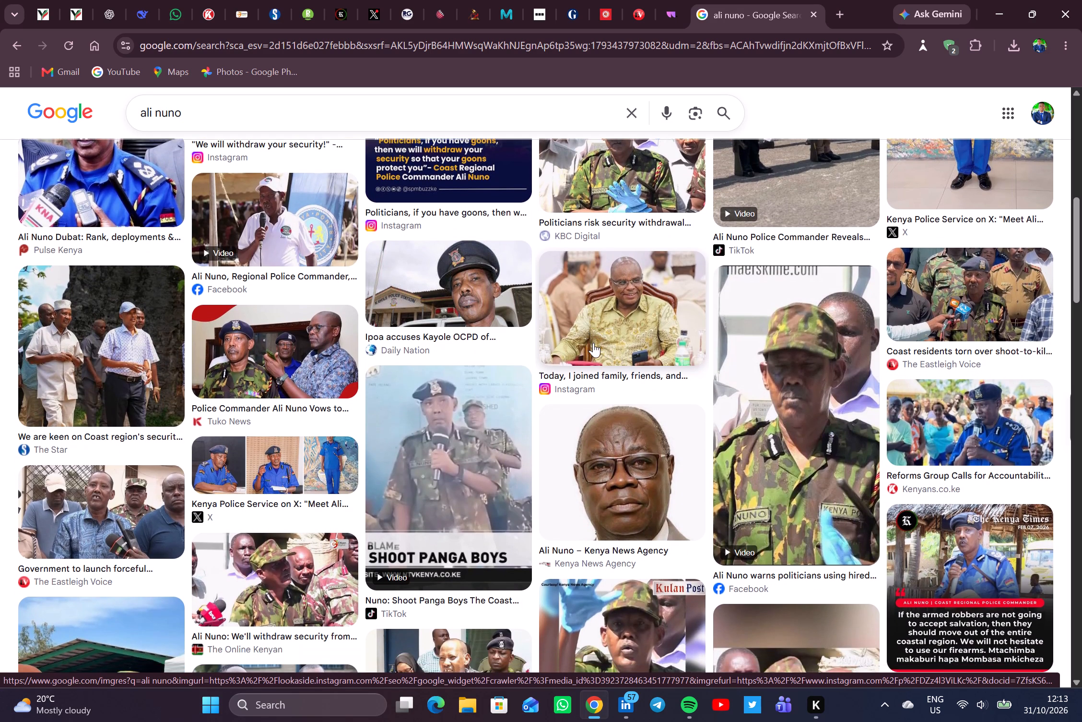
scroll(593, 343, down, 1)
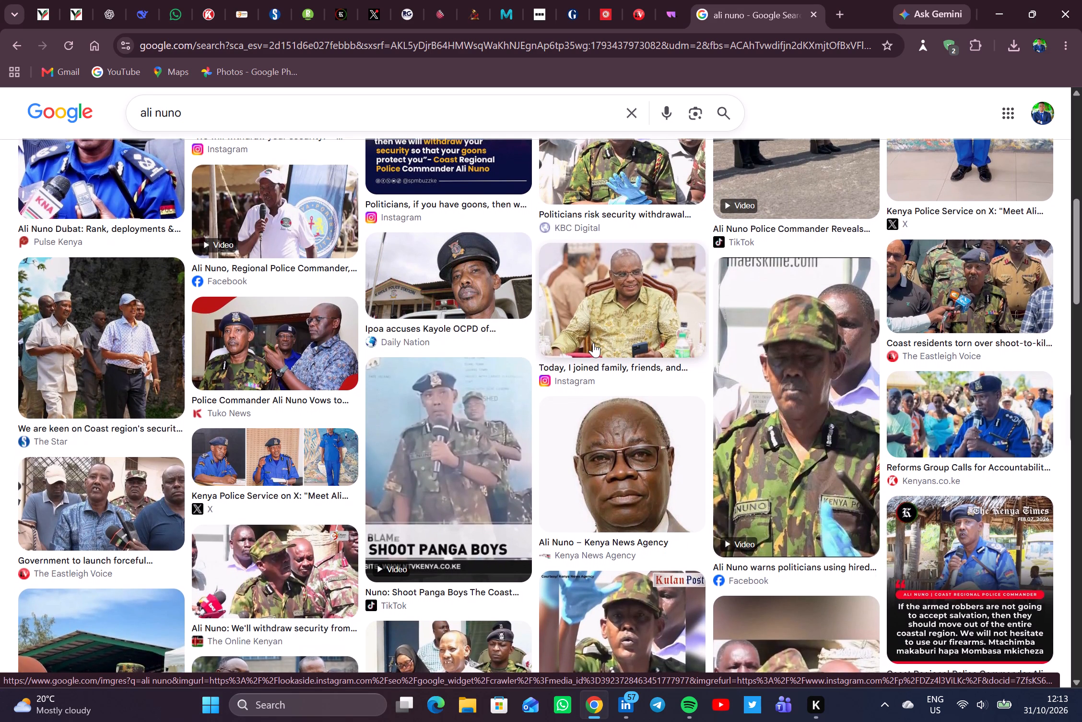
scroll(593, 343, down, 3)
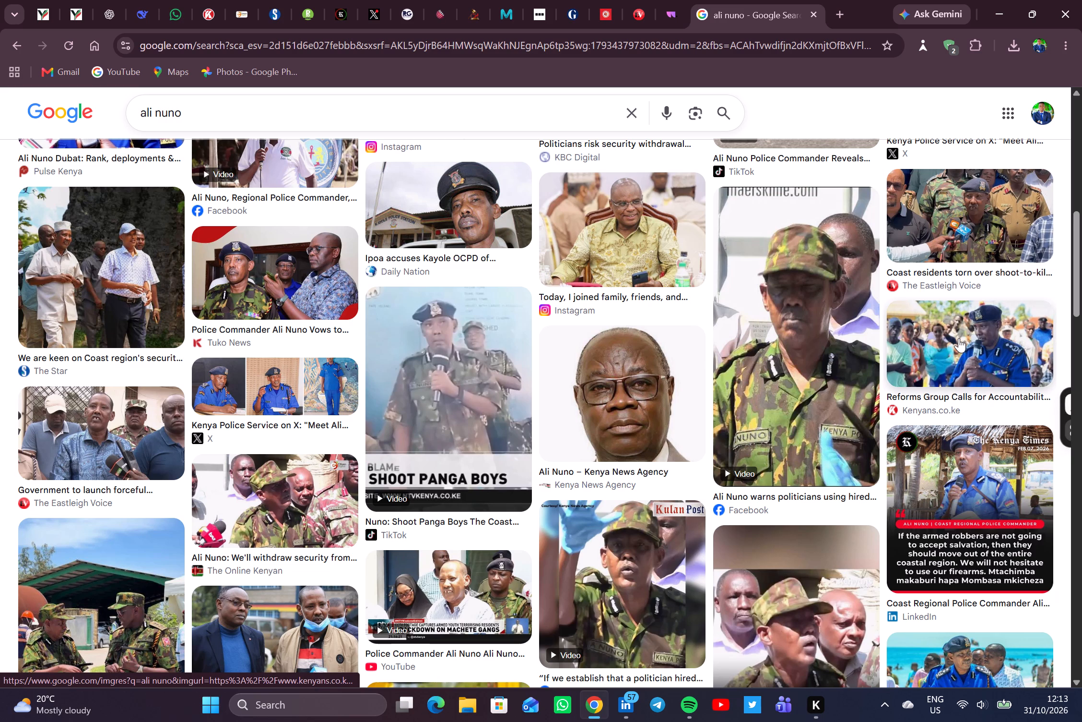
scroll(959, 338, down, 1)
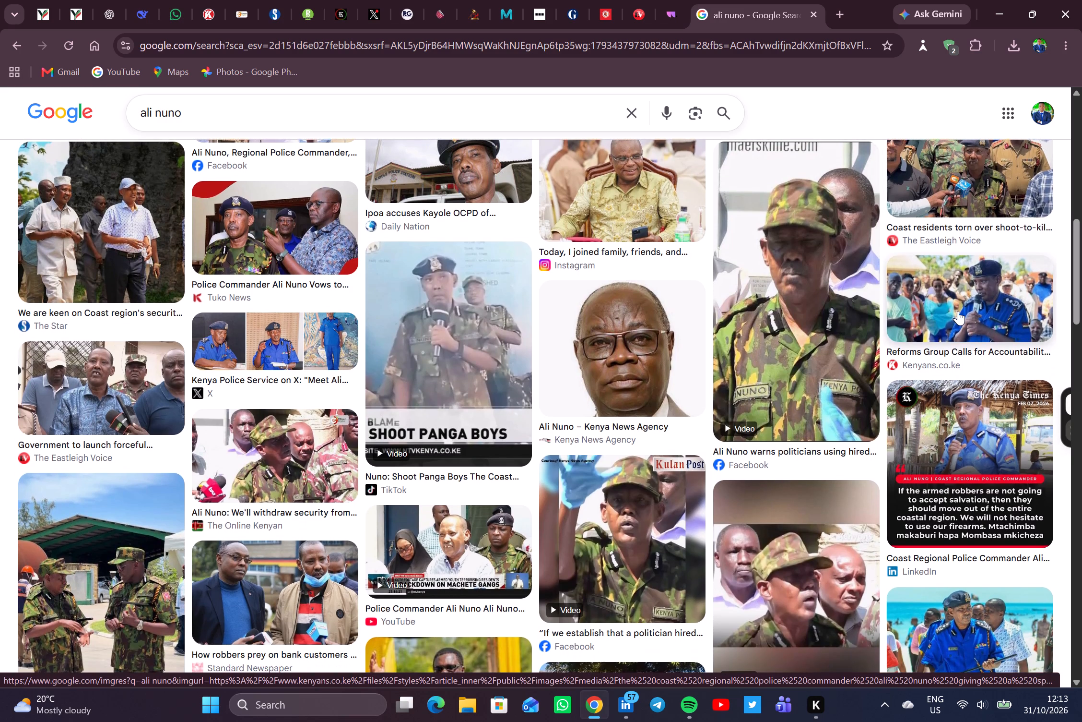
click(958, 311)
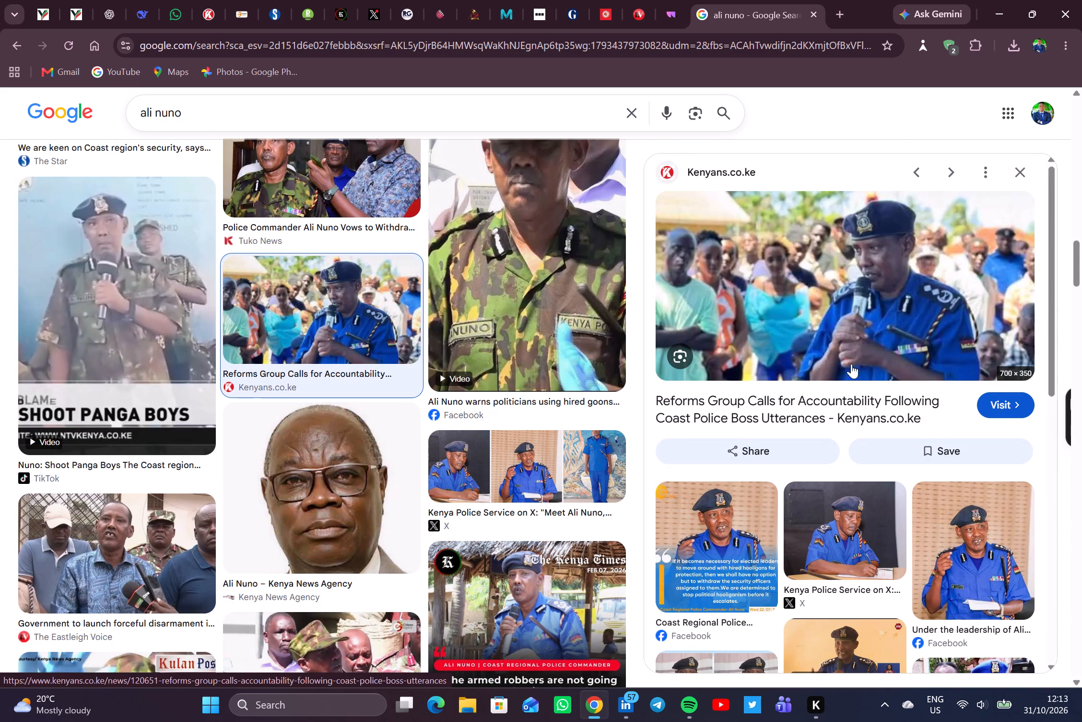
Look further through the "ali nuno" image results for a usable photo, previewing the Nairobi Leo picture of the commander on the beach.
scroll(396, 486, down, 1)
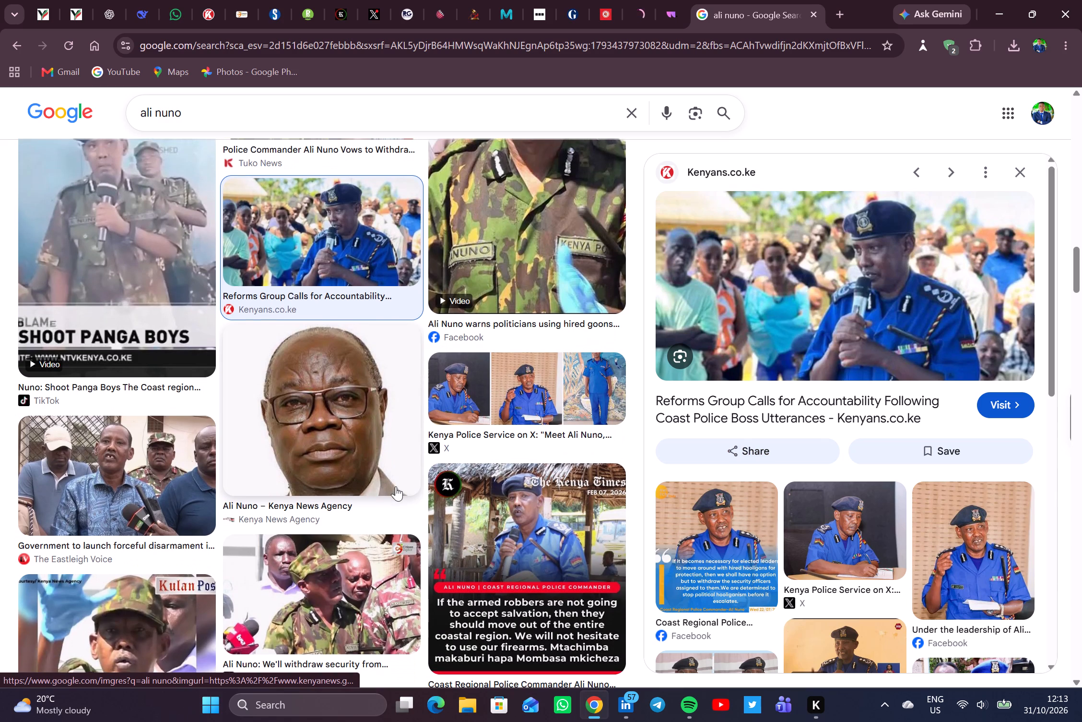
scroll(728, 543, down, 3)
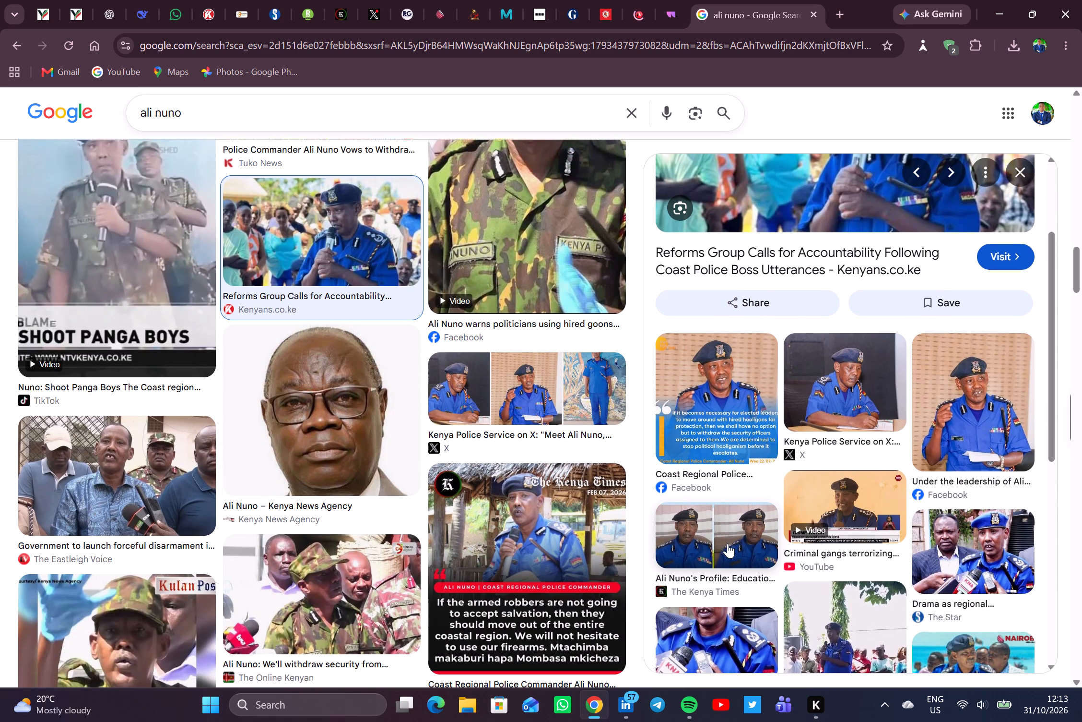
scroll(728, 543, down, 1)
scroll(728, 543, up, 4)
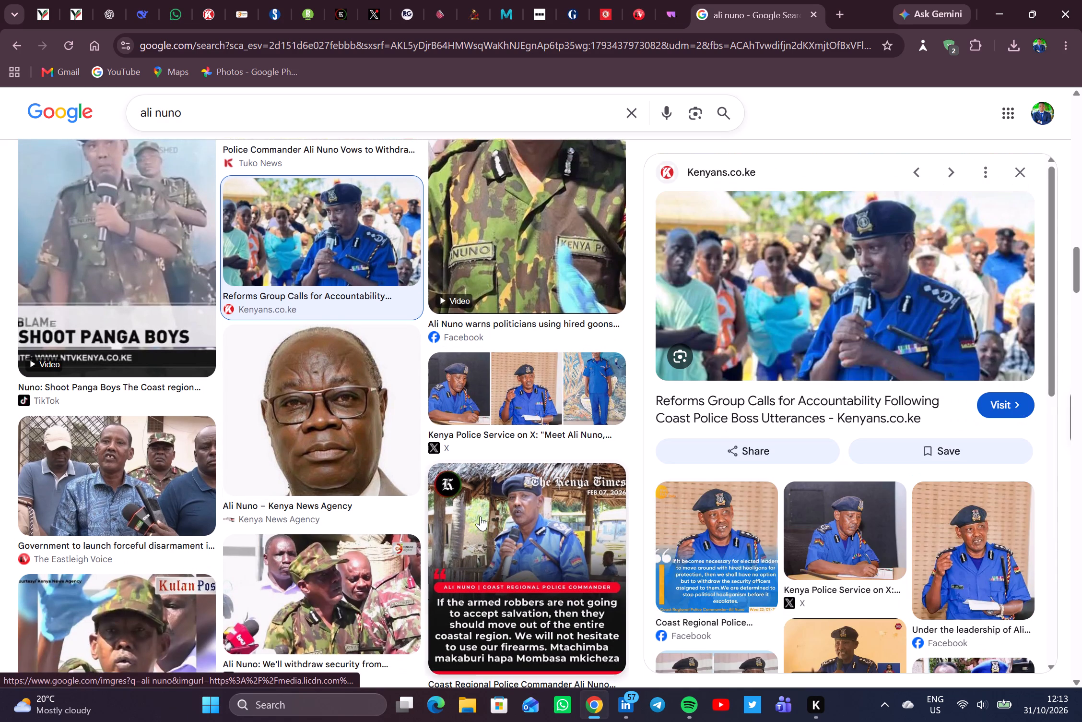
scroll(480, 516, down, 3)
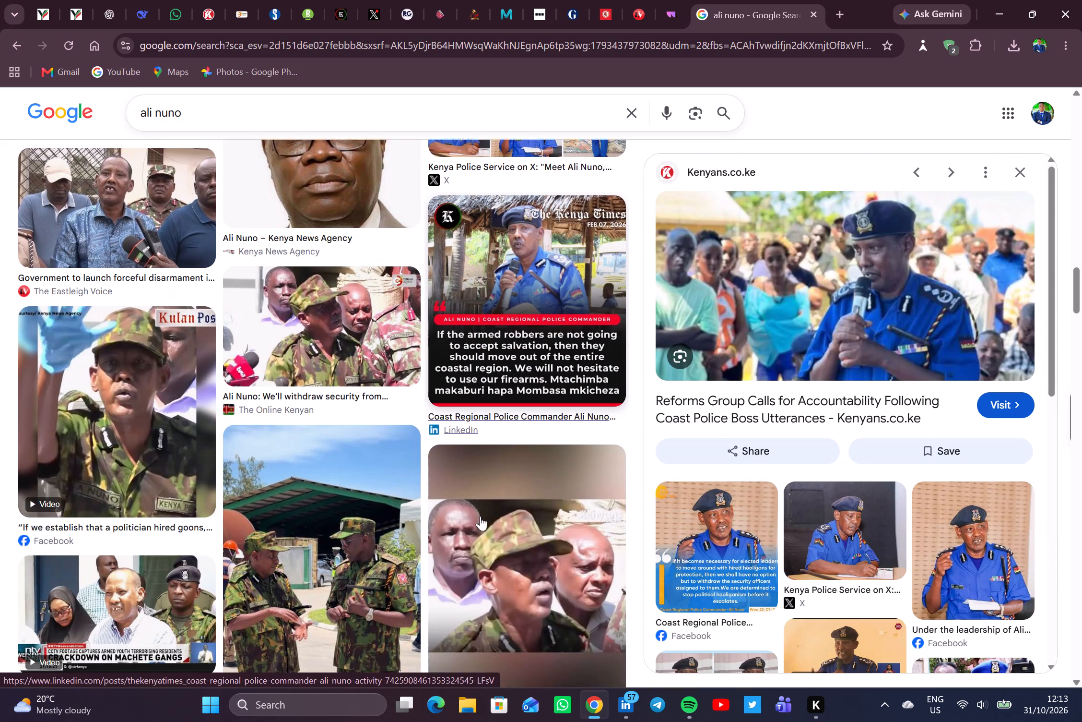
scroll(480, 516, down, 4)
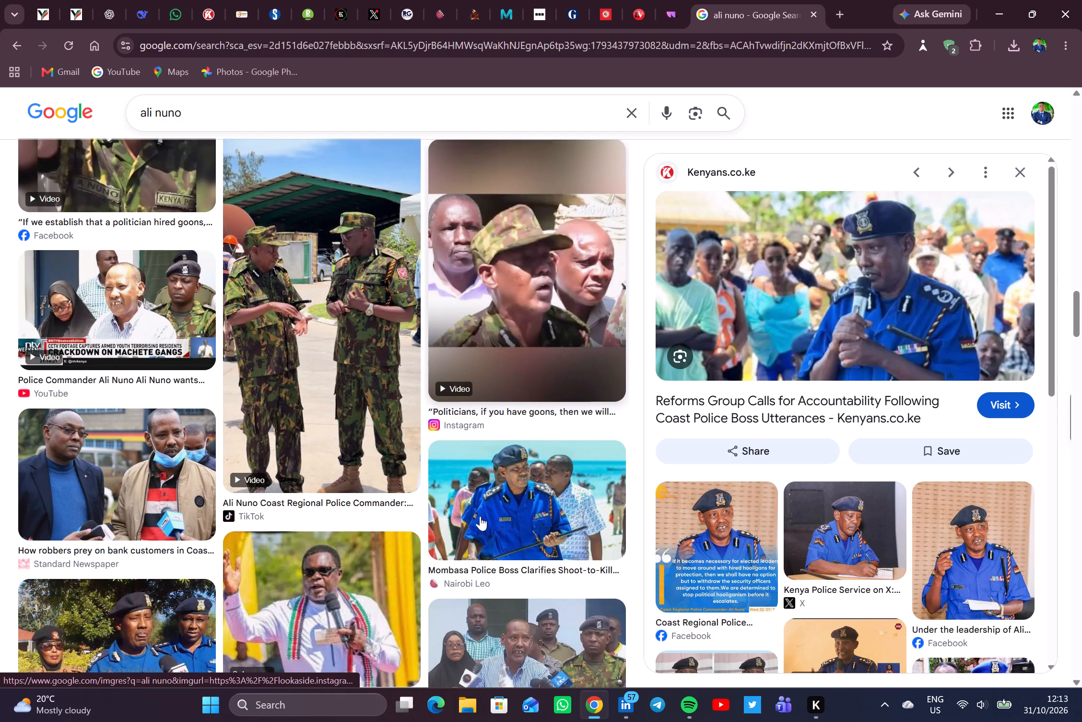
scroll(480, 516, down, 1)
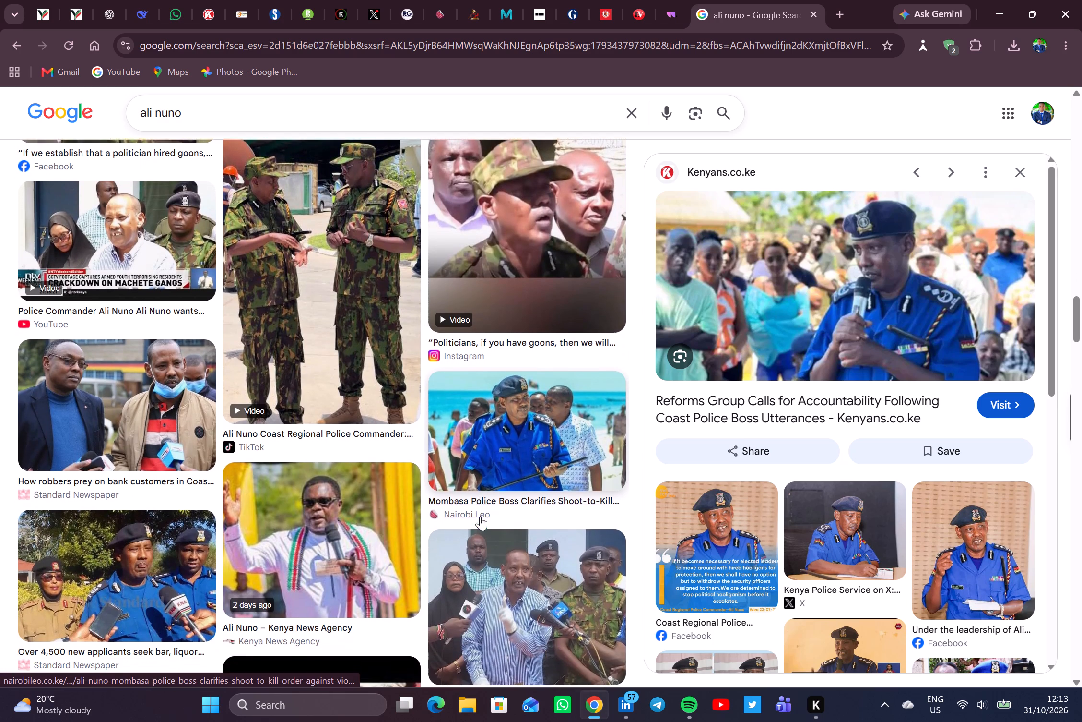
scroll(480, 516, down, 2)
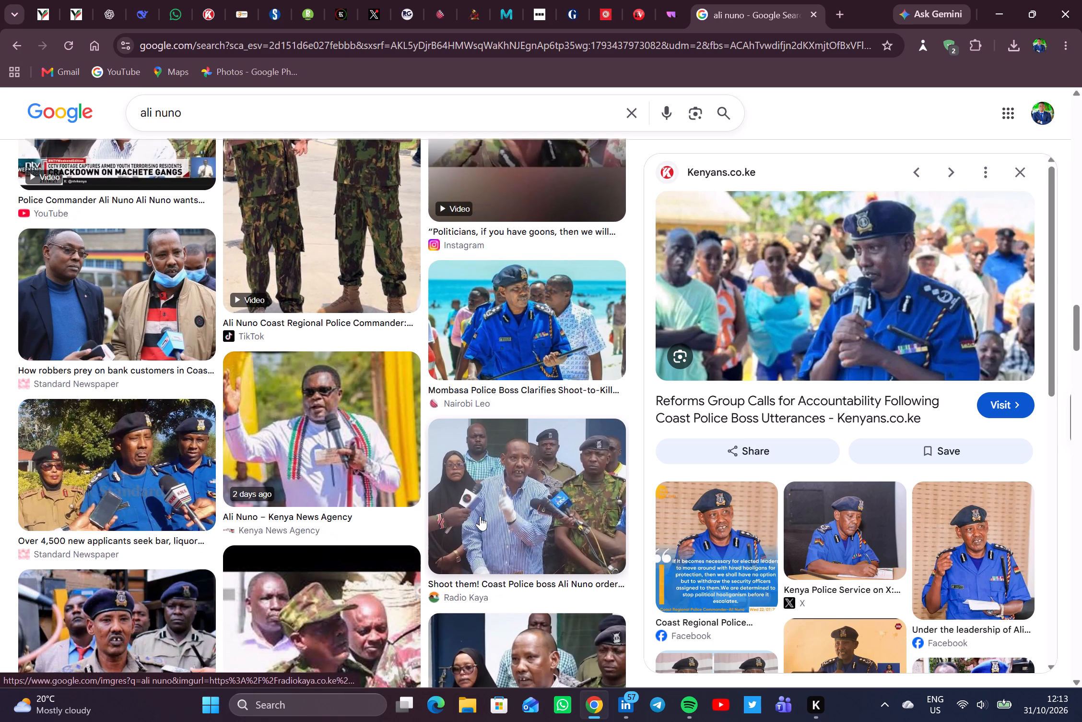
scroll(480, 516, down, 2)
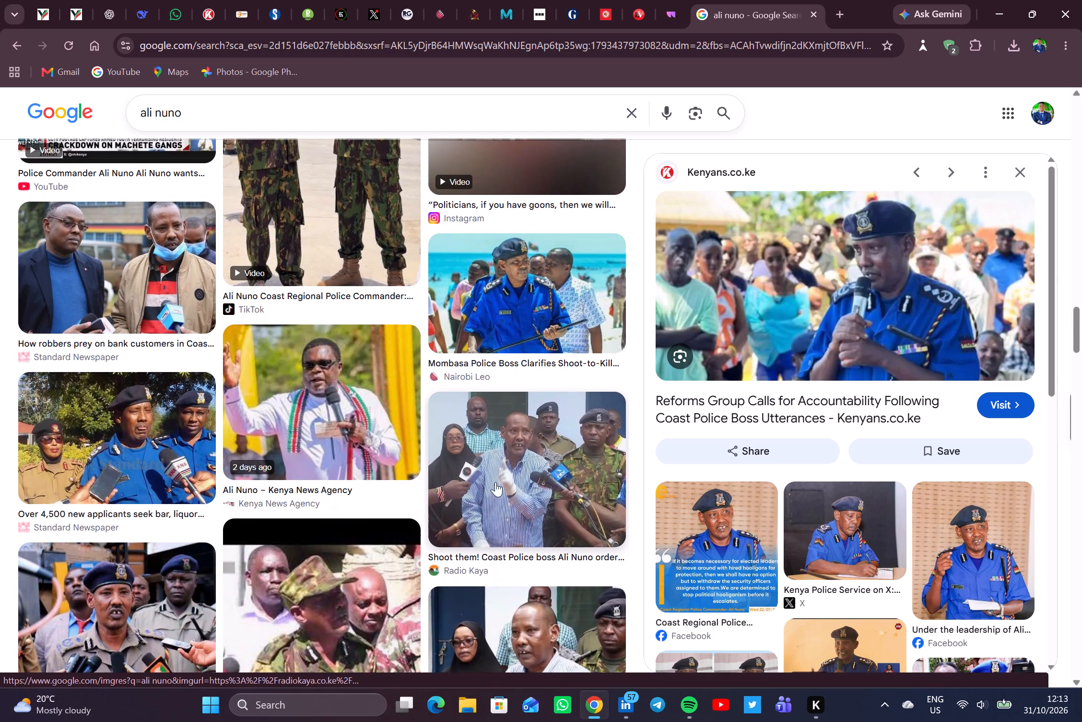
click(545, 315)
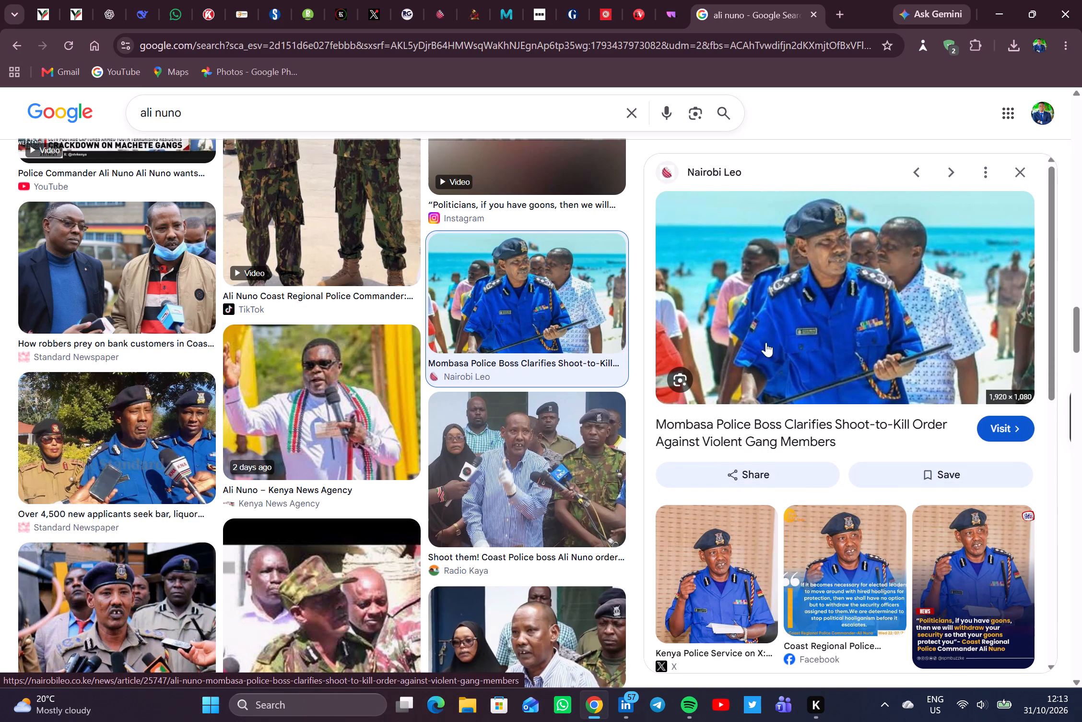
scroll(509, 429, down, 1)
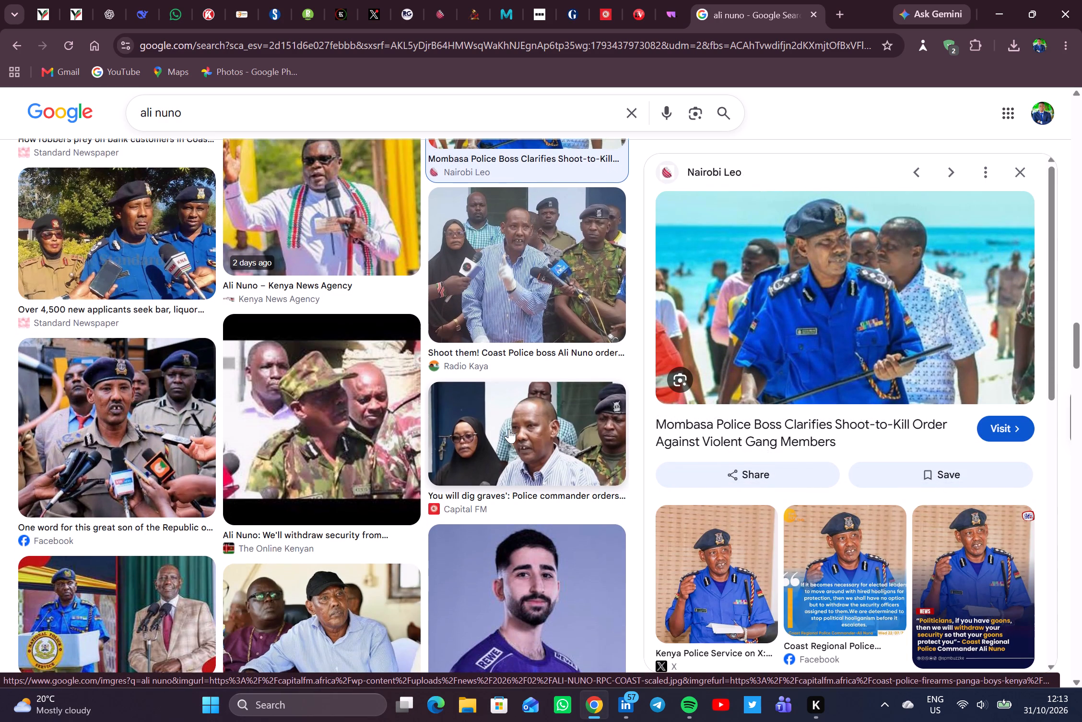
scroll(509, 429, down, 2)
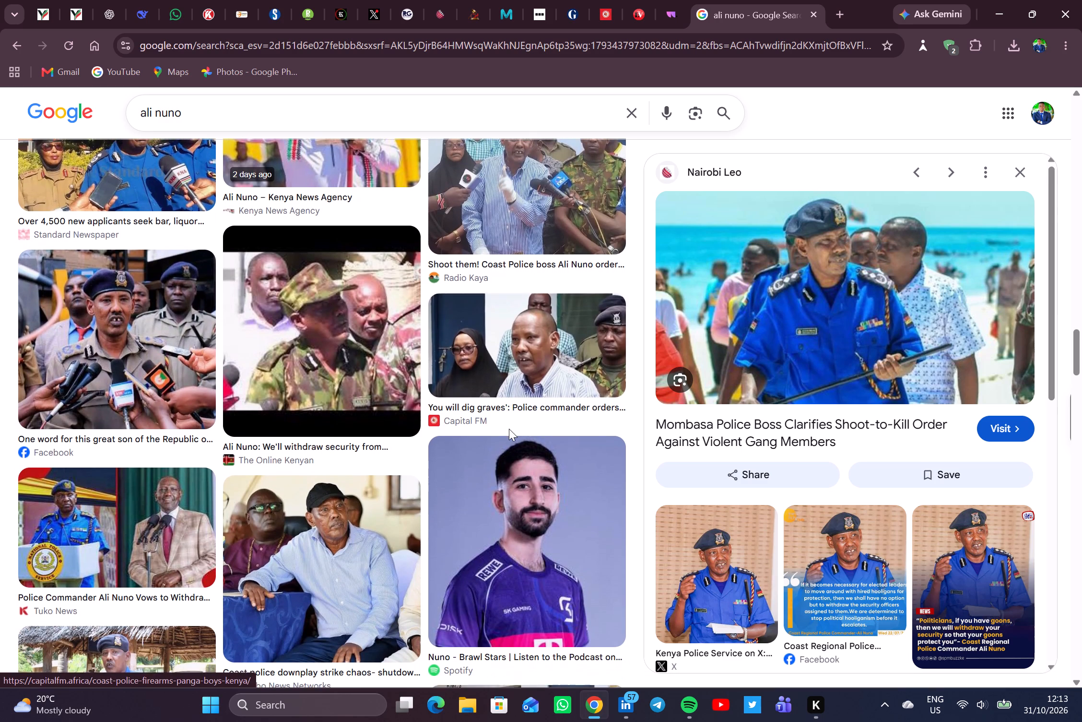
scroll(509, 429, down, 3)
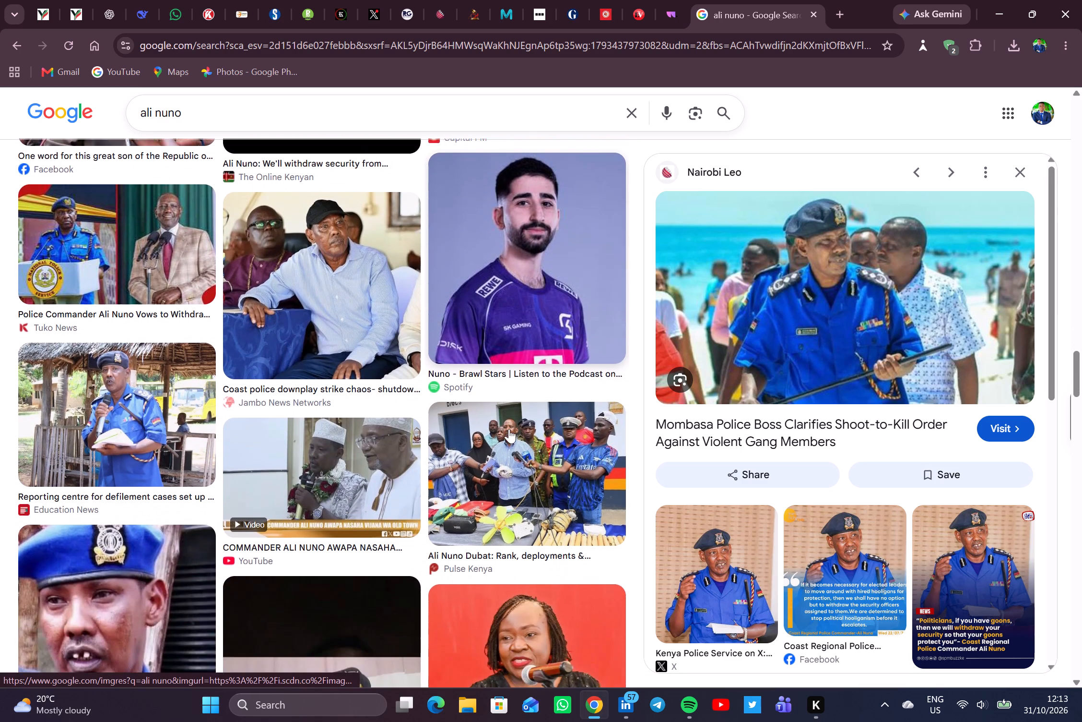
scroll(509, 429, down, 1)
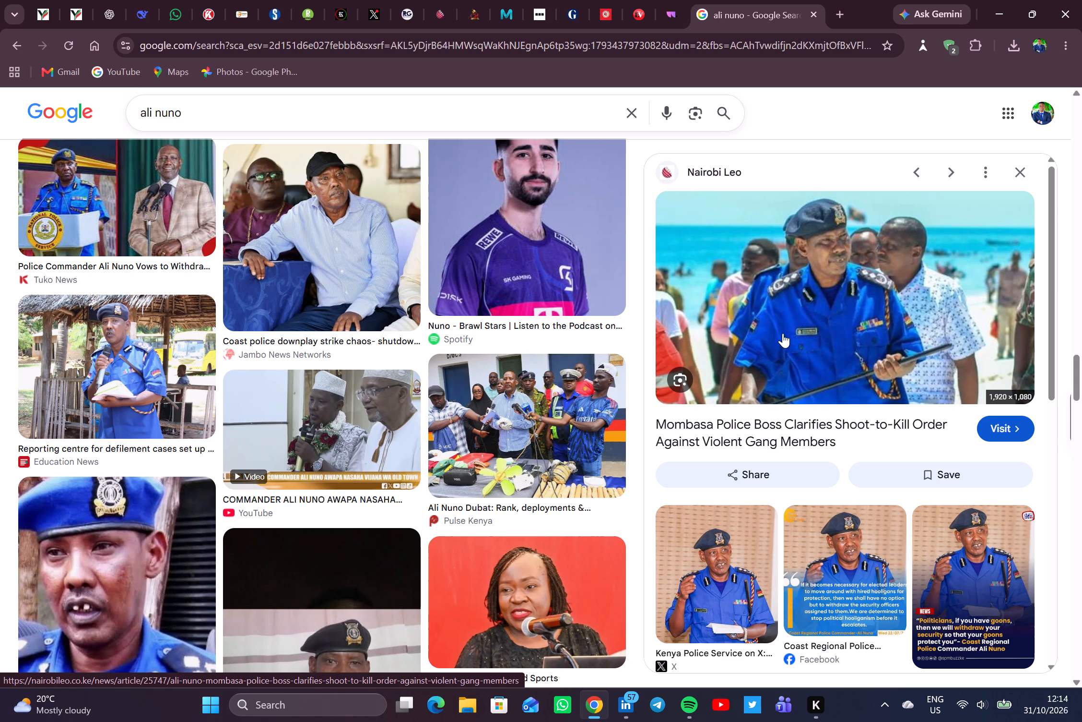
Open the Nairobi Leo article on the Mombasa police boss's shoot-to-kill clarification and examine its photos of the commander.
click(792, 320)
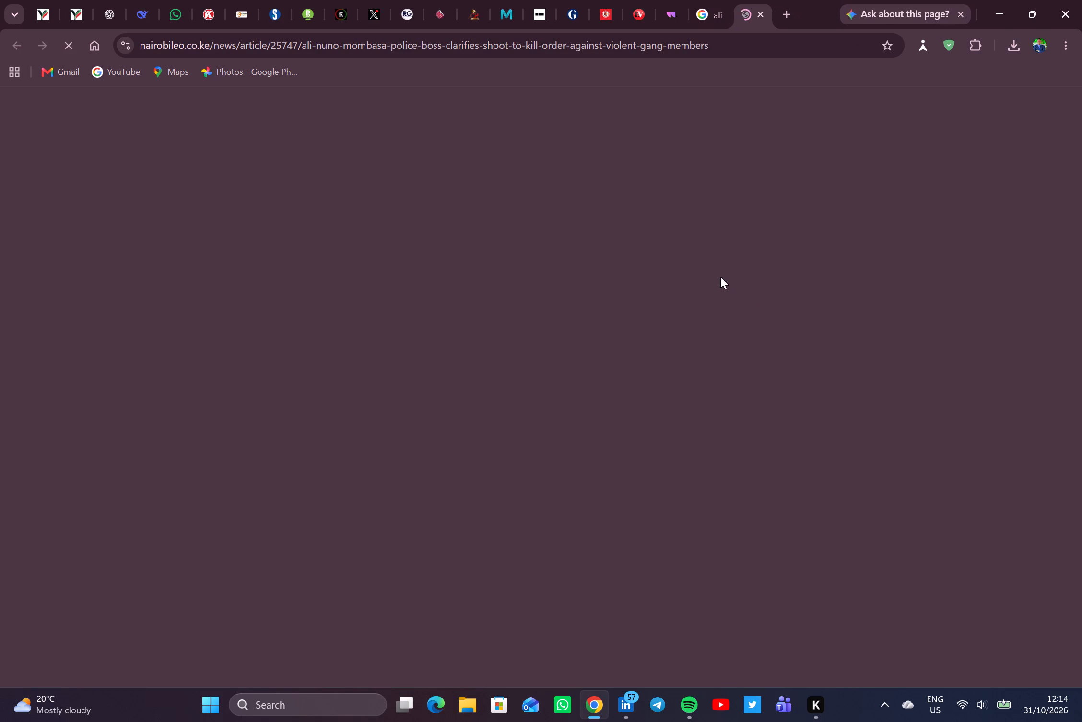
scroll(552, 393, down, 3)
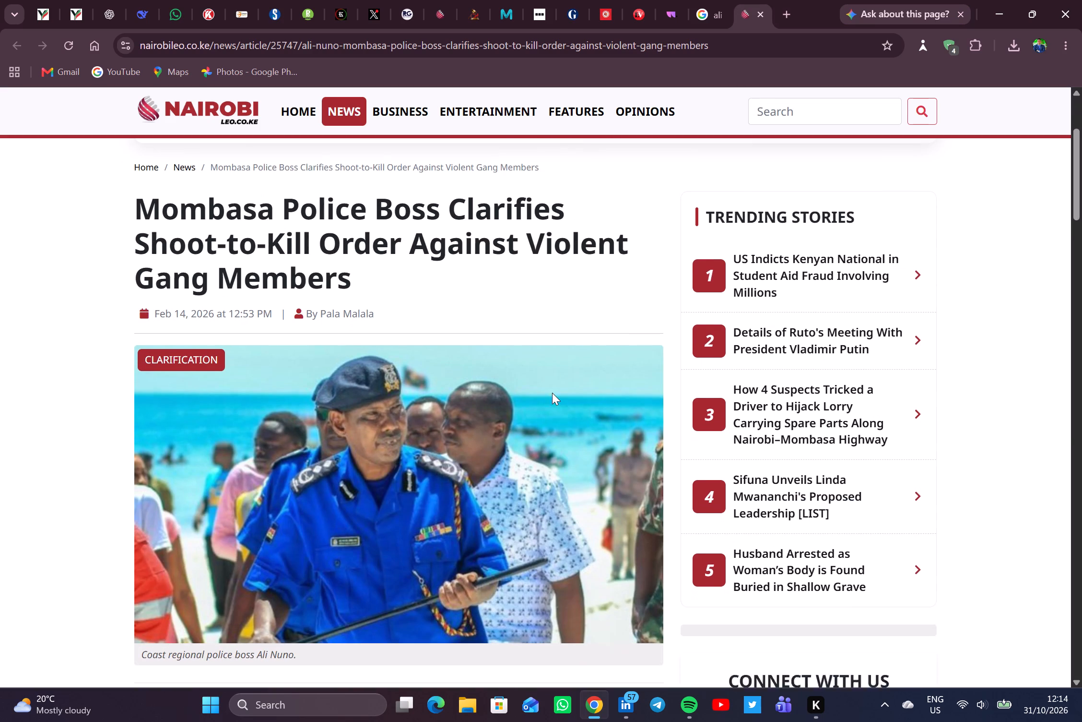
scroll(552, 393, down, 2)
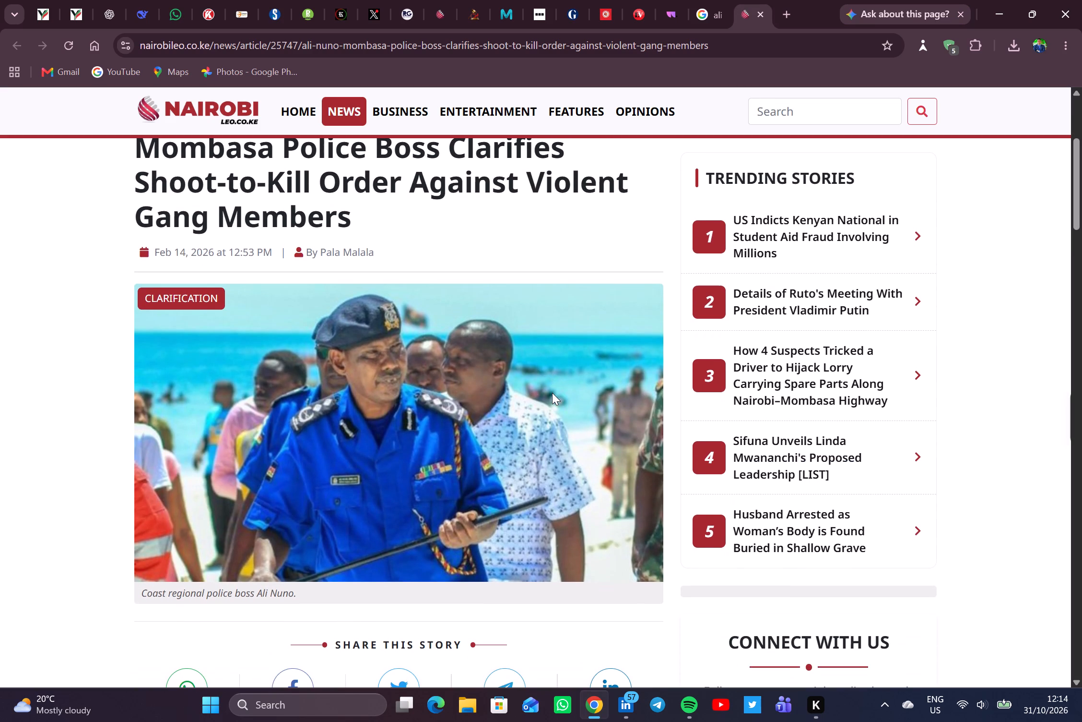
scroll(552, 393, down, 1)
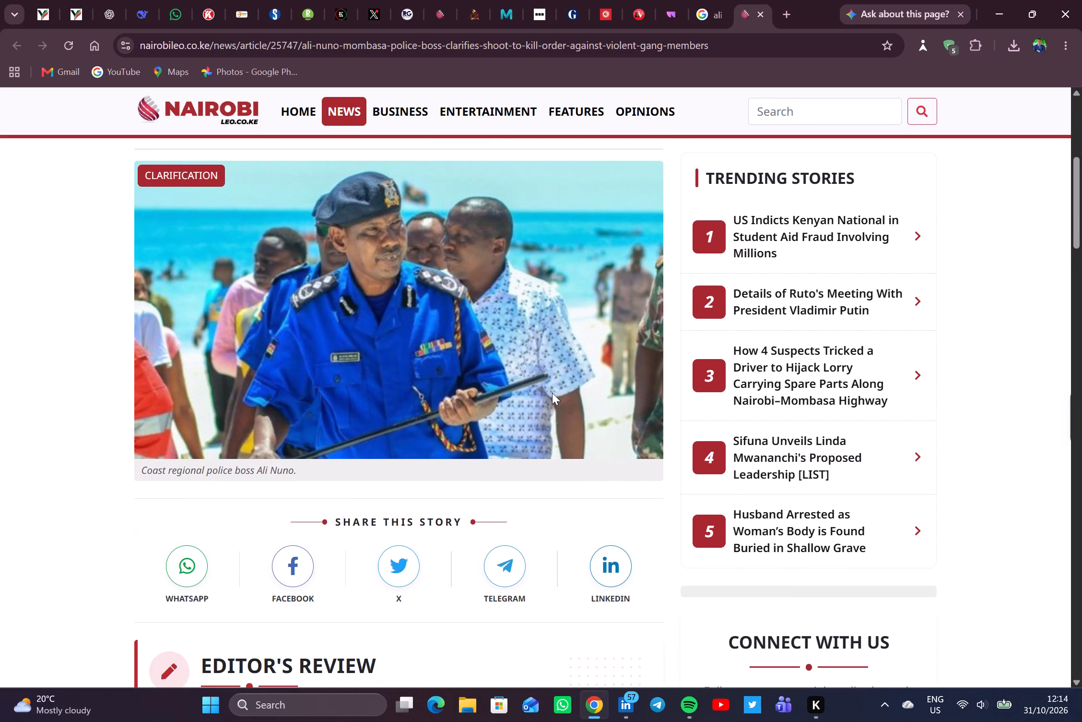
scroll(552, 393, down, 6)
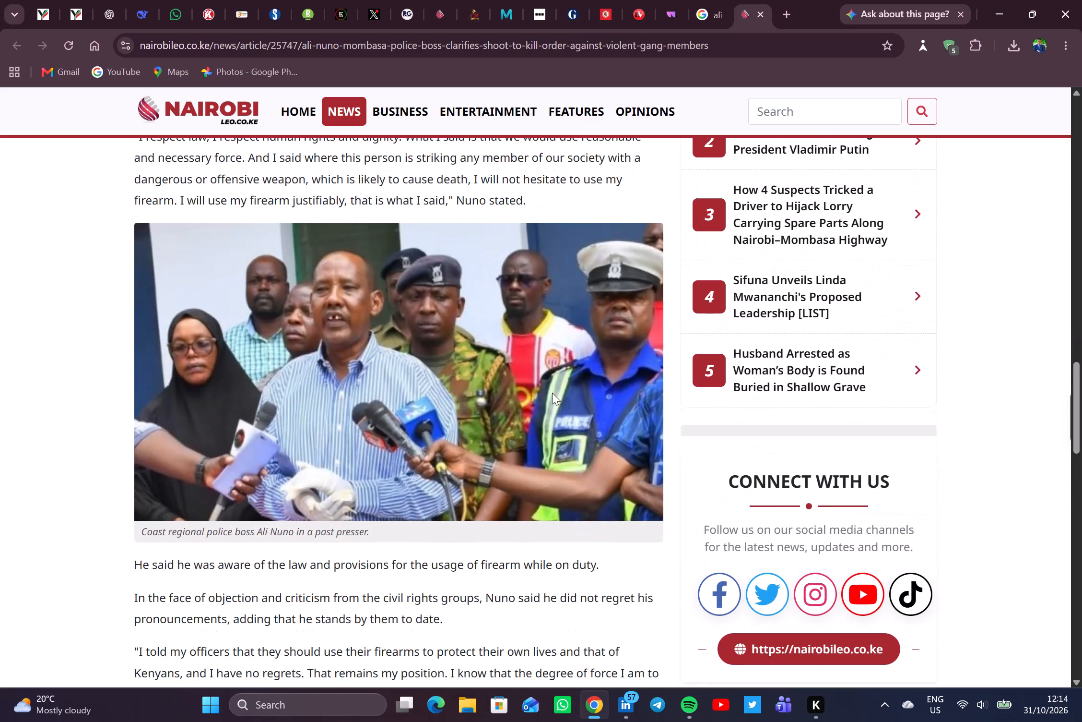
scroll(552, 393, down, 5)
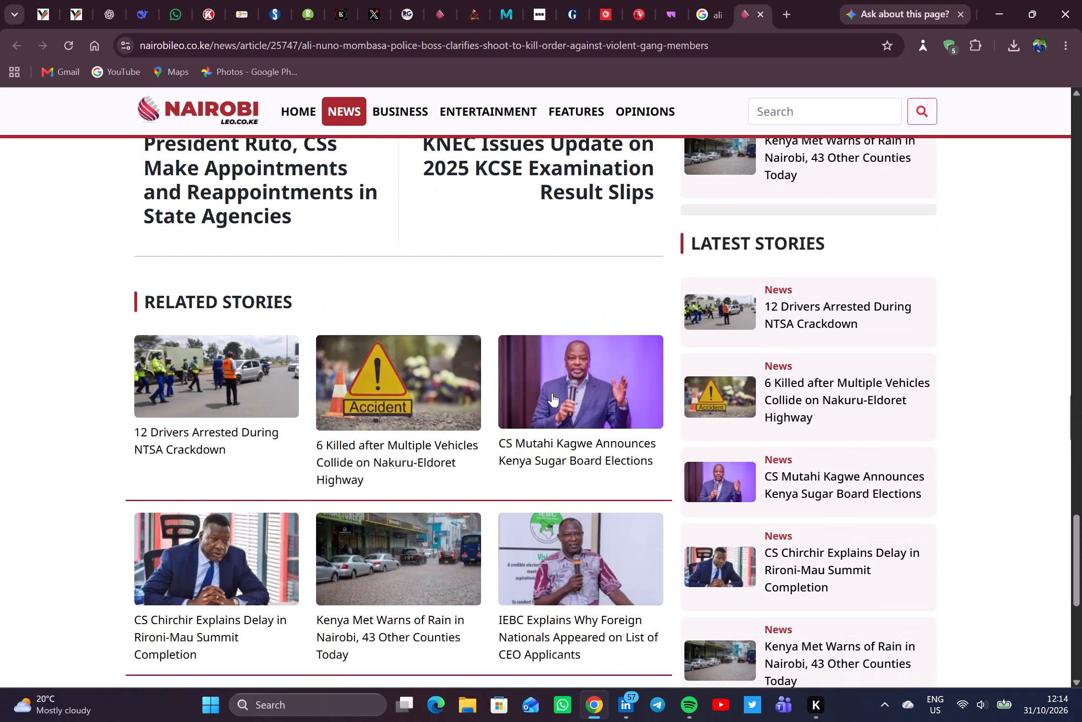
scroll(552, 393, up, 8)
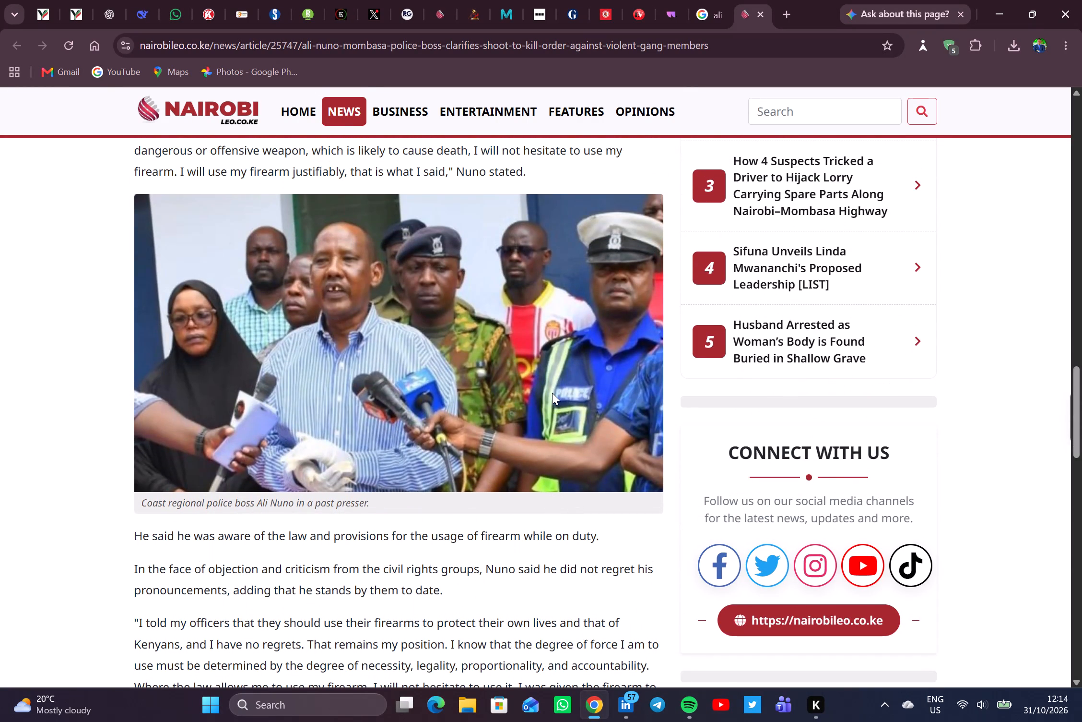
Return to the image results and preview the Education News picture of the commander speaking into a microphone.
click(703, 17)
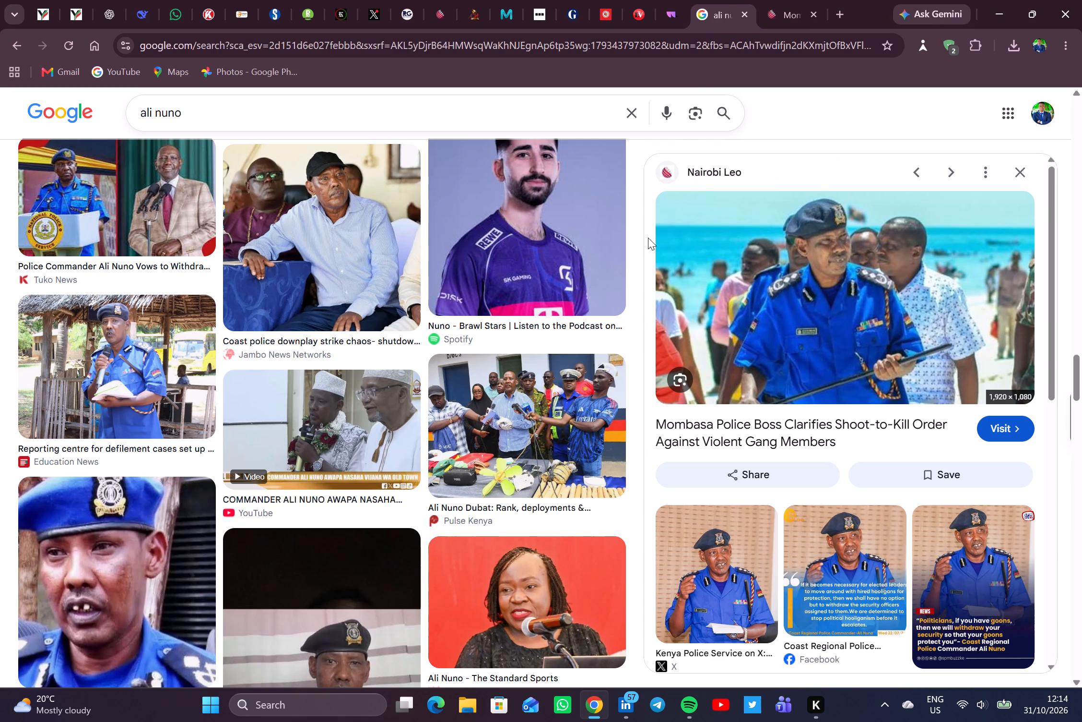
click(166, 386)
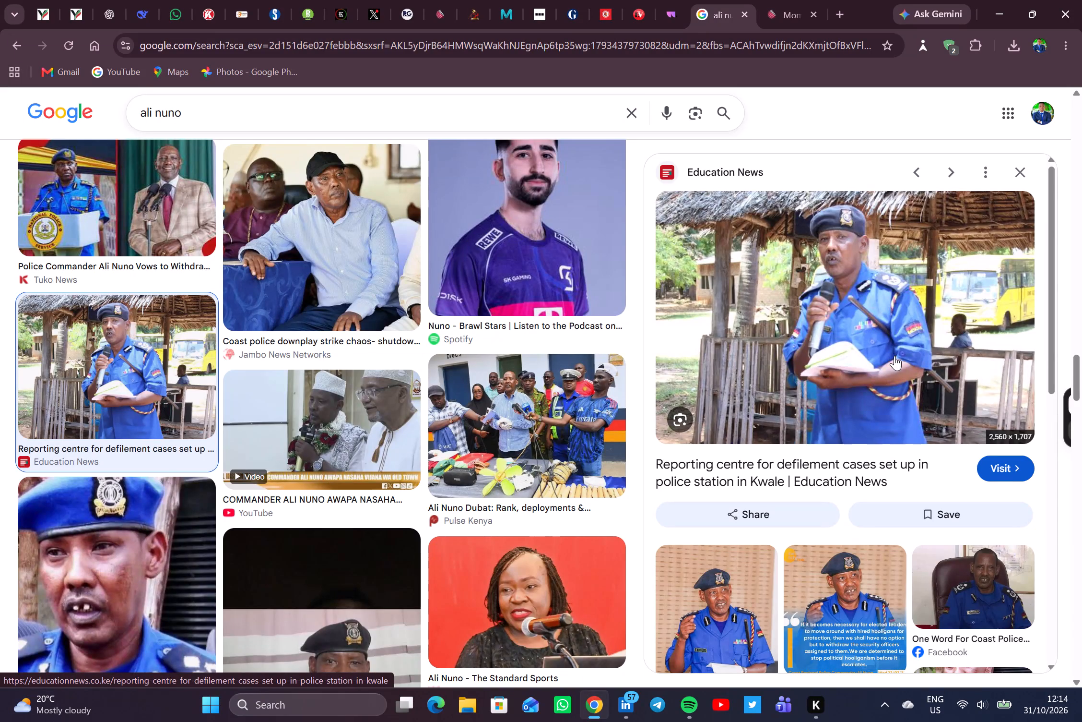
Search the post's featured-image media library for "nuno" and select the existing Coast Regional Police Commander photo to check it.
click(74, 10)
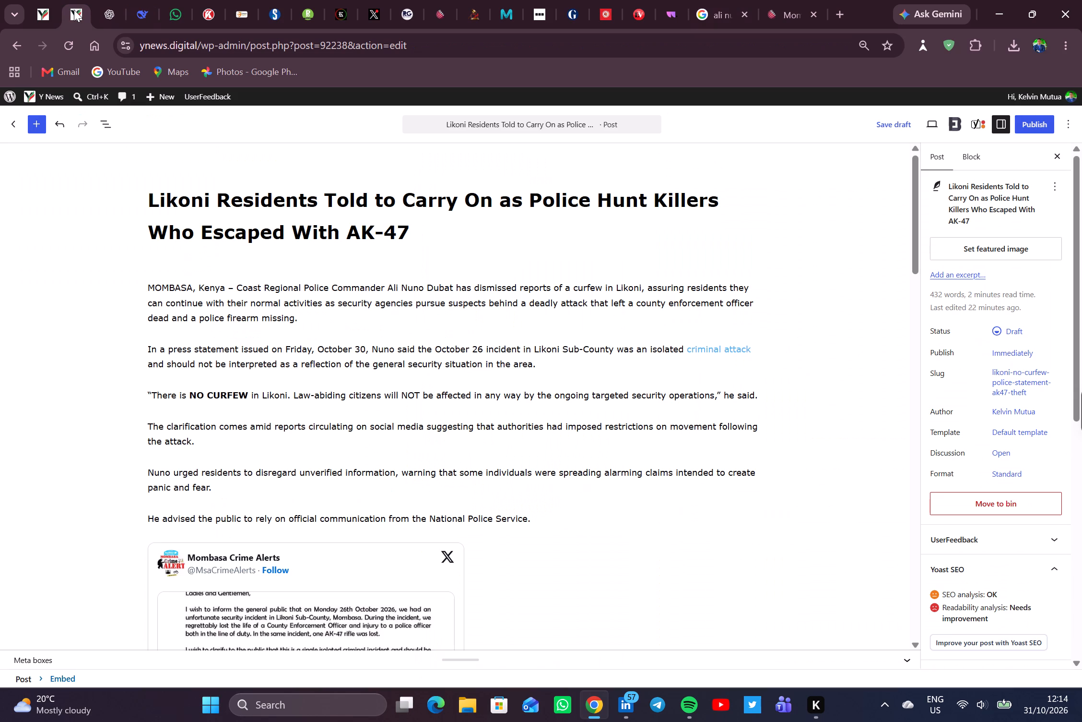
click(988, 244)
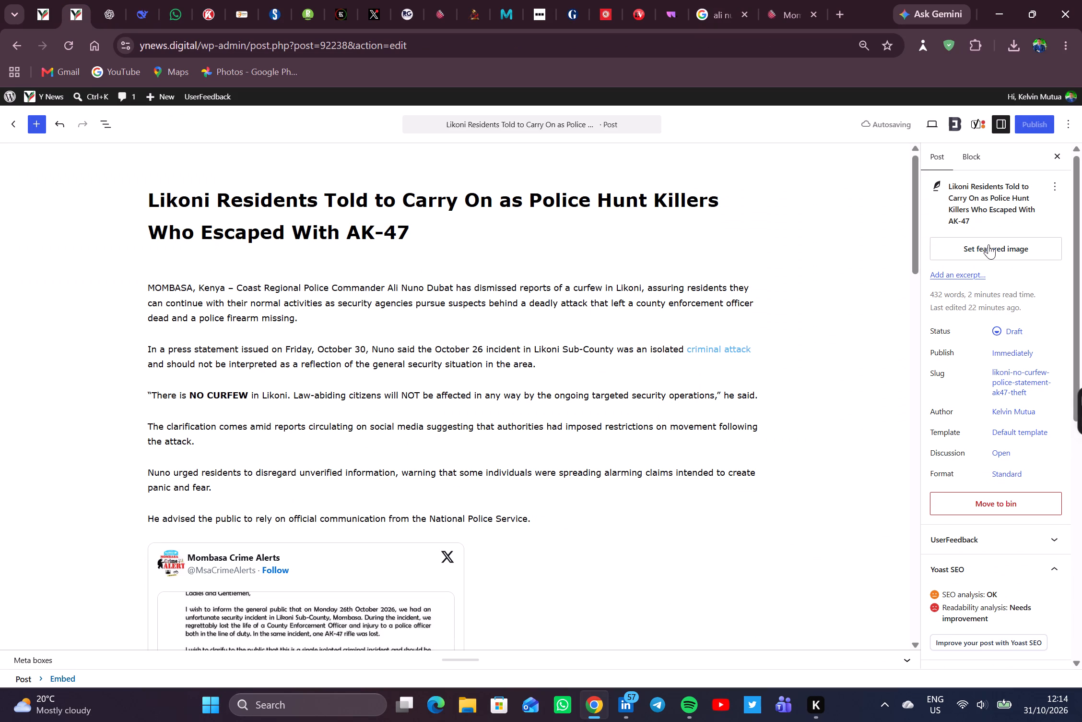
click(815, 178)
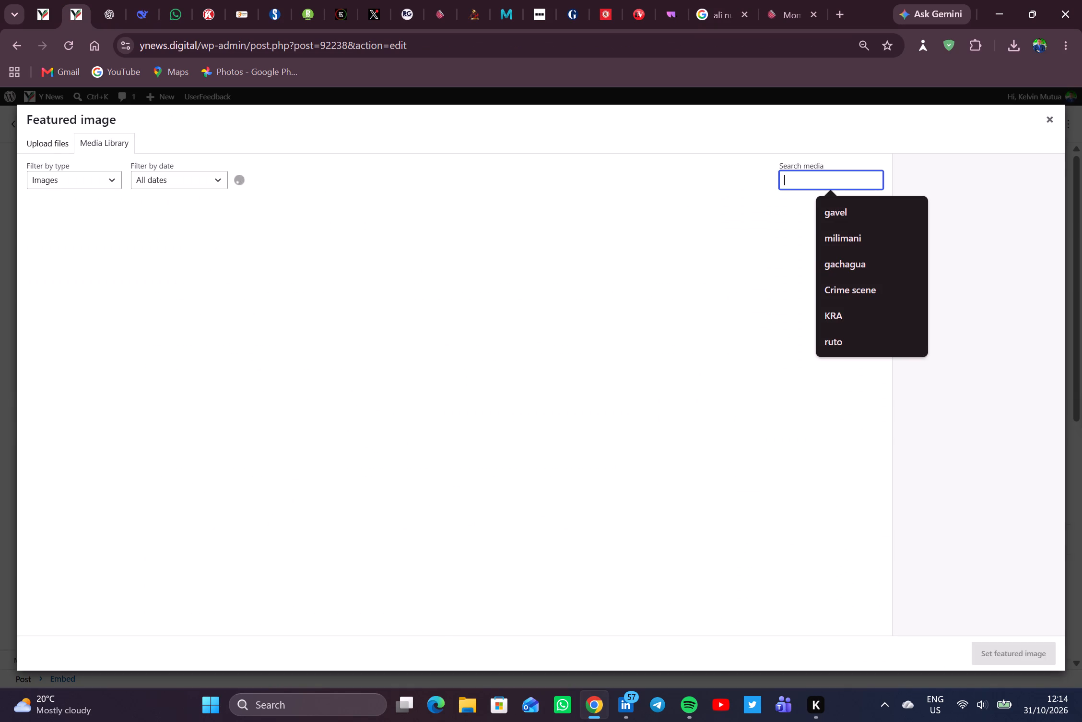
text(nuno)
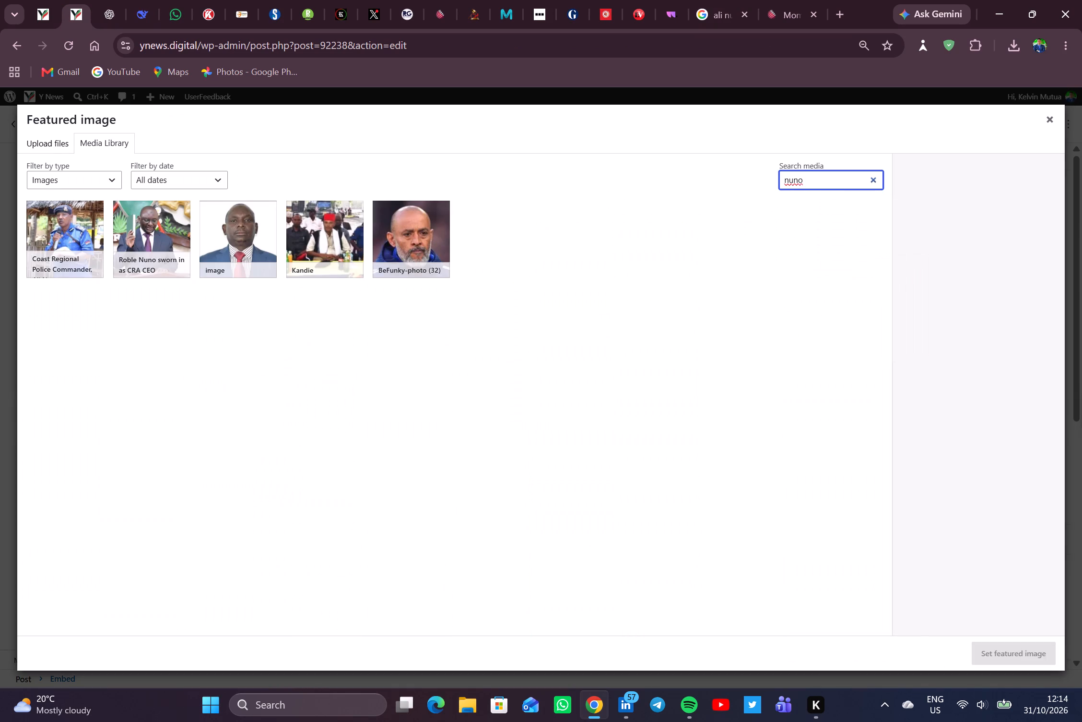
click(35, 243)
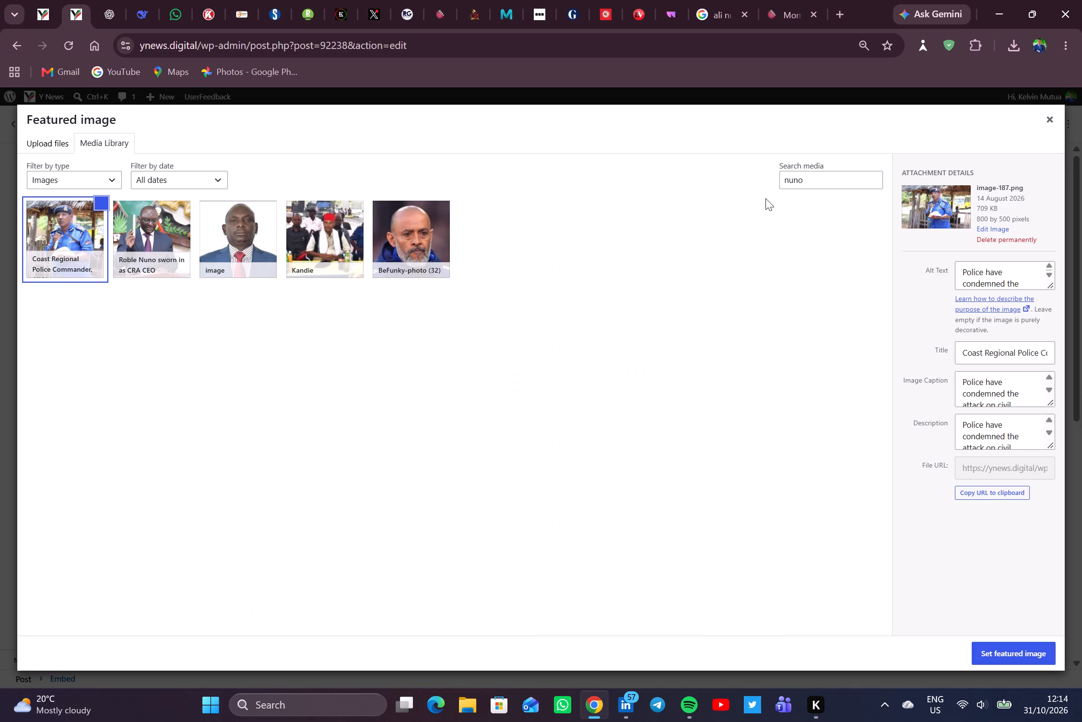
Save the Education News picture of the commander speaking into a microphone to Downloads as "ali-nuno-coast-y-news".
click(789, 18)
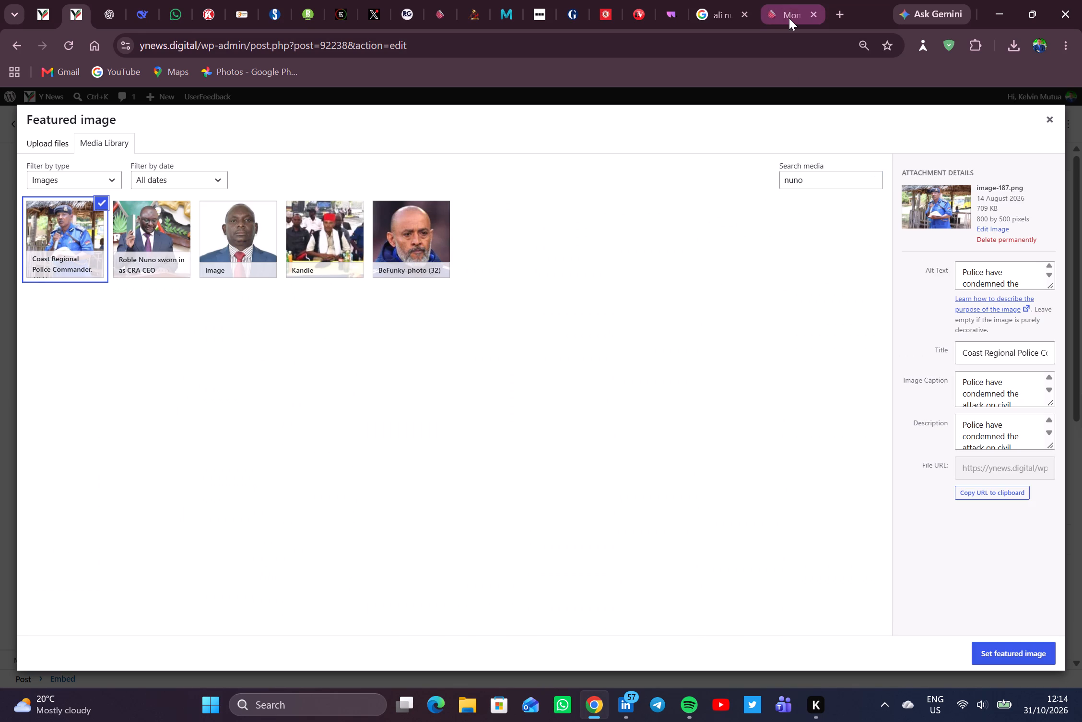
click(735, 18)
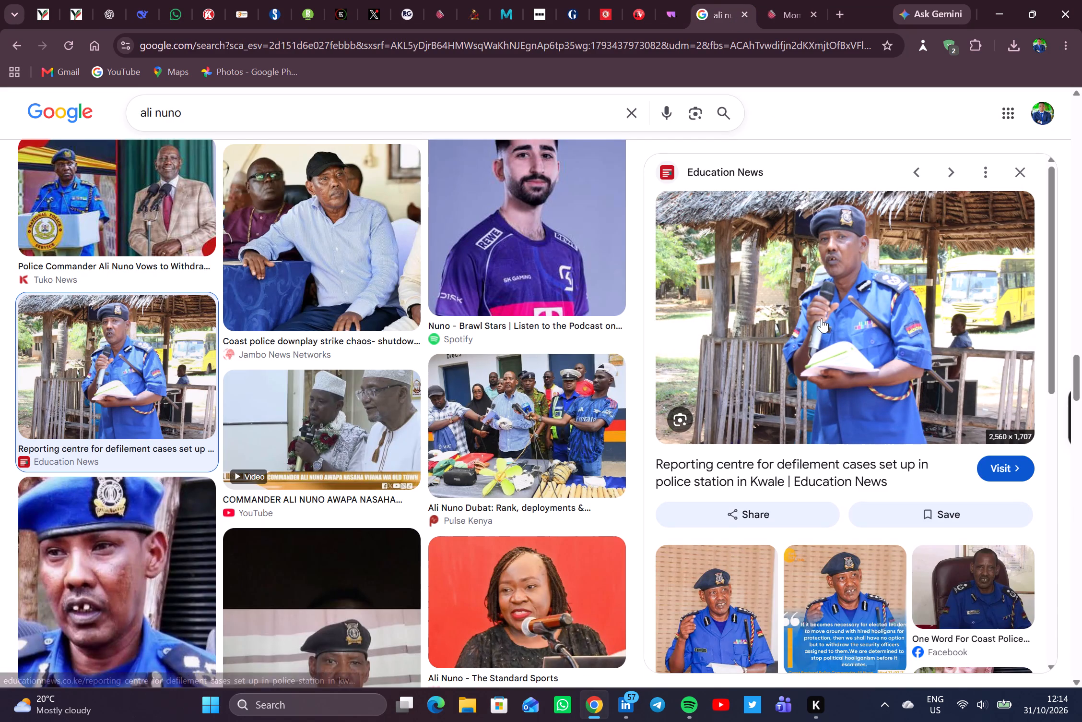
click(823, 313)
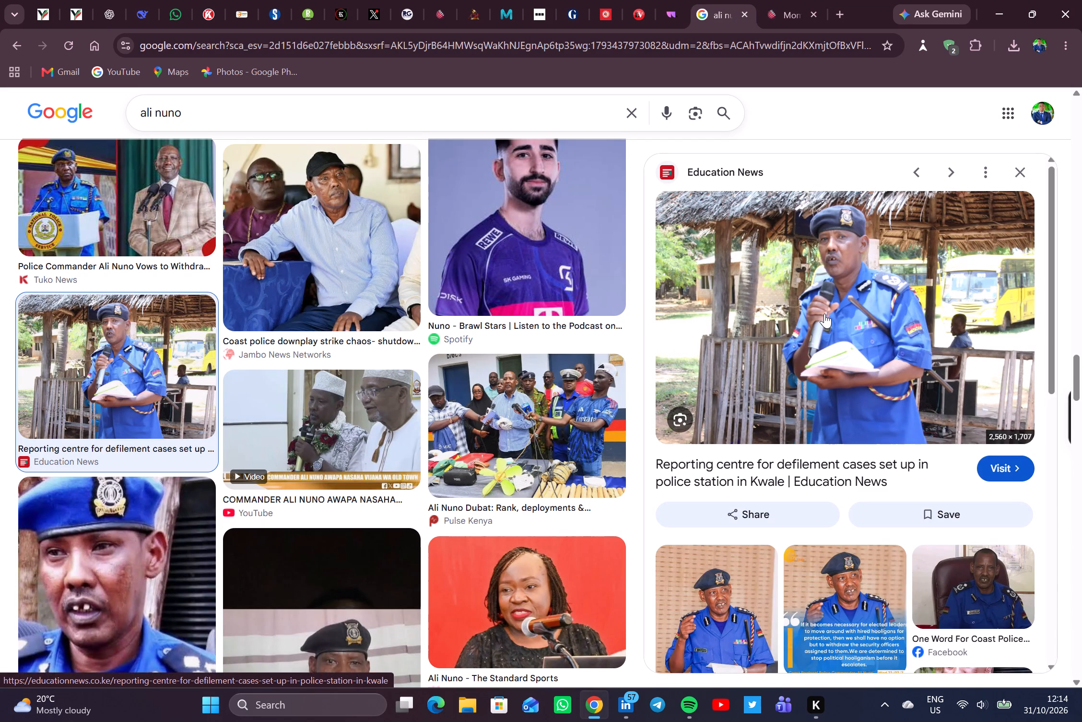
scroll(824, 313, down, 2)
scroll(824, 313, up, 1)
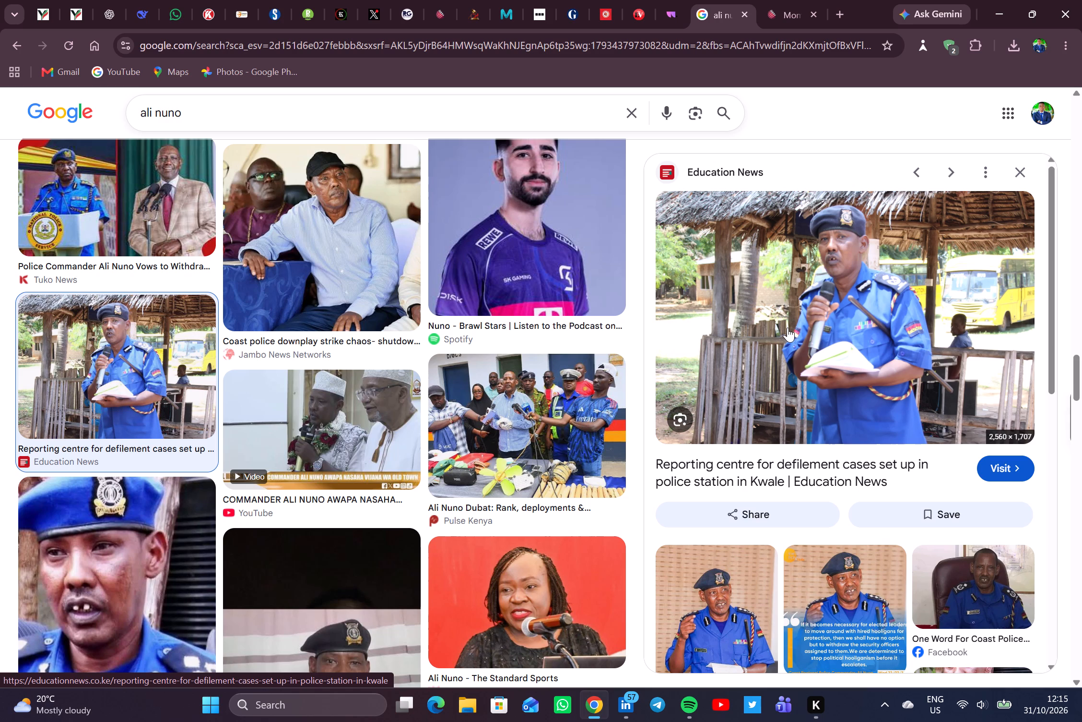
right_click(809, 287)
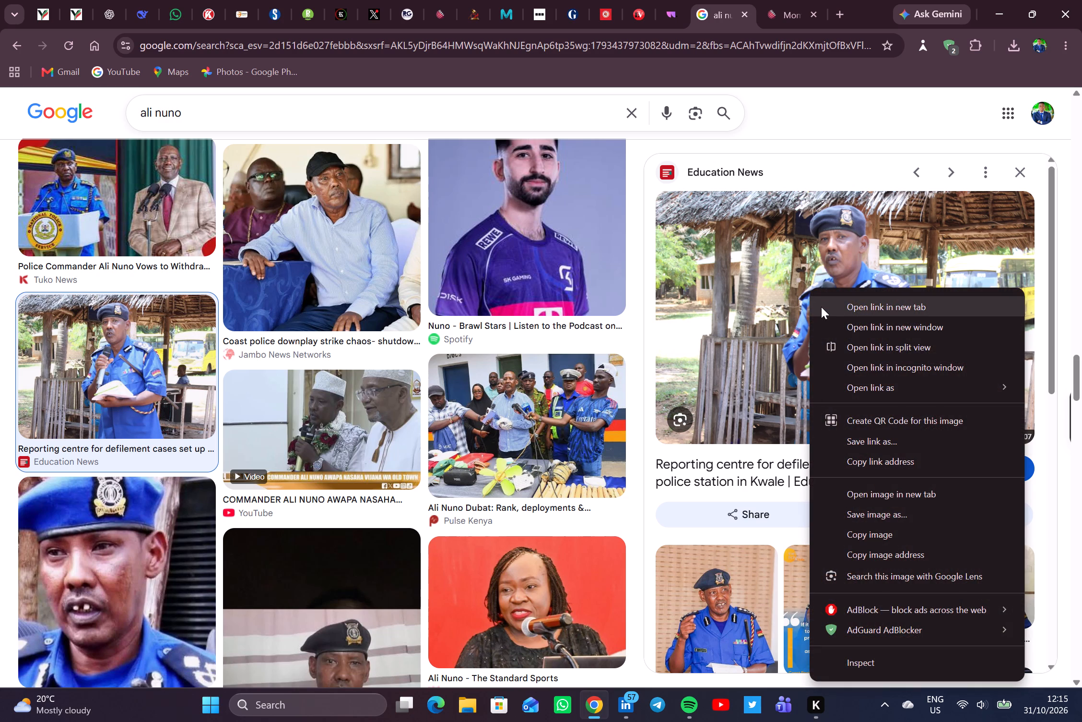
click(877, 521)
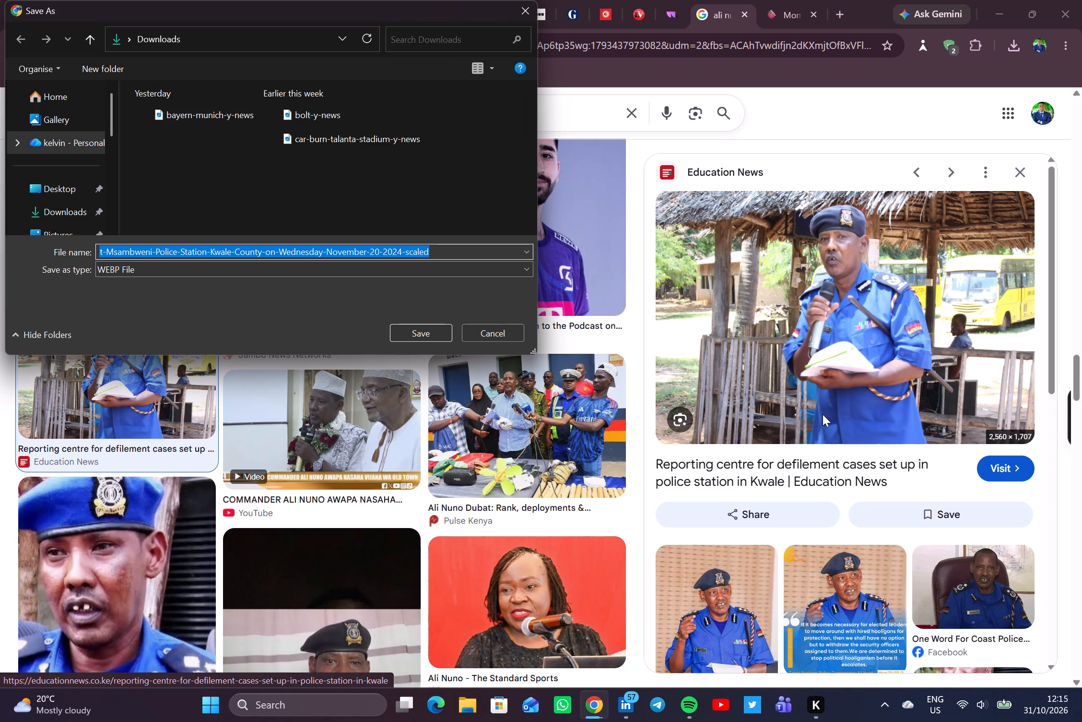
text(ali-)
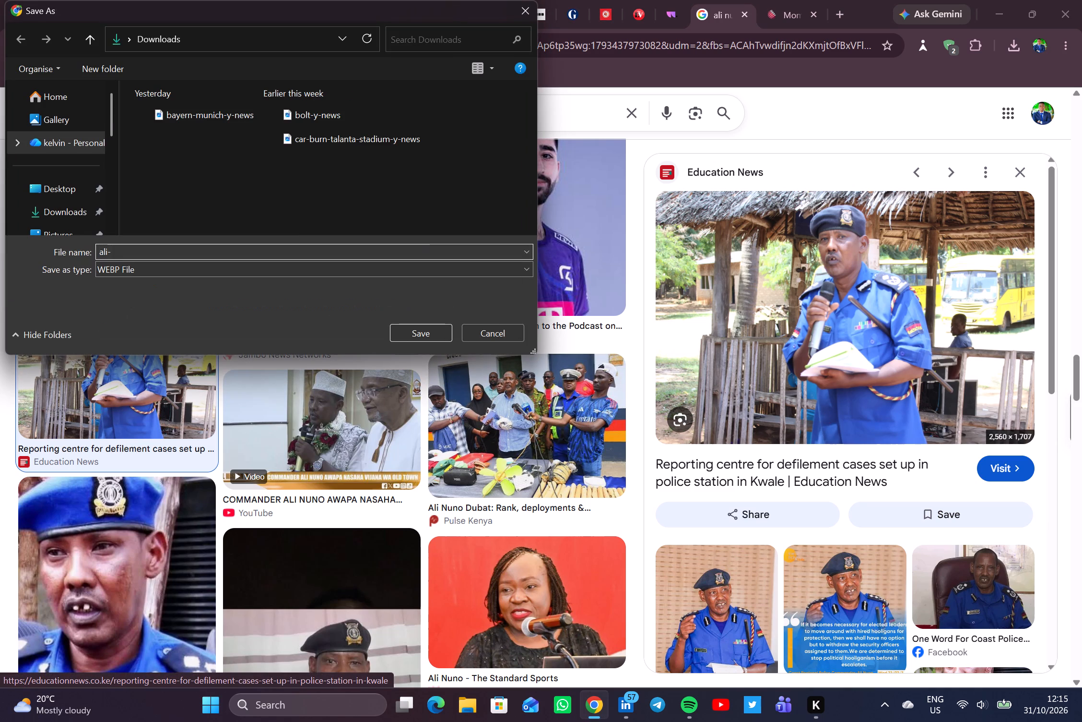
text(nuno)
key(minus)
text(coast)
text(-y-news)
click(426, 336)
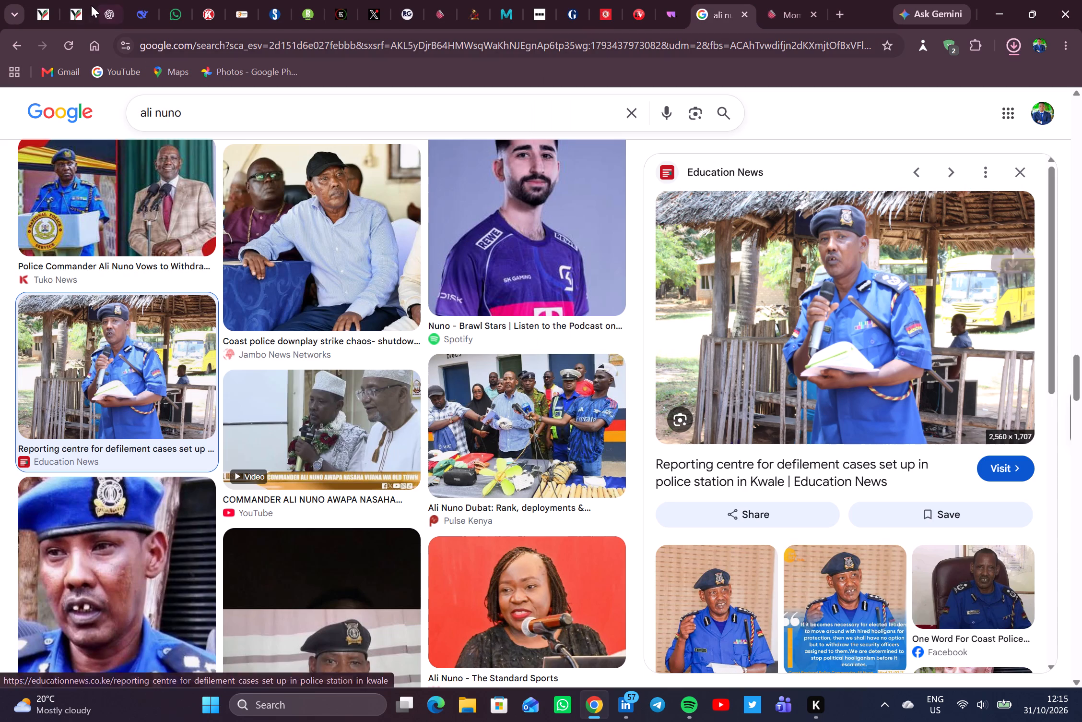
click(85, 5)
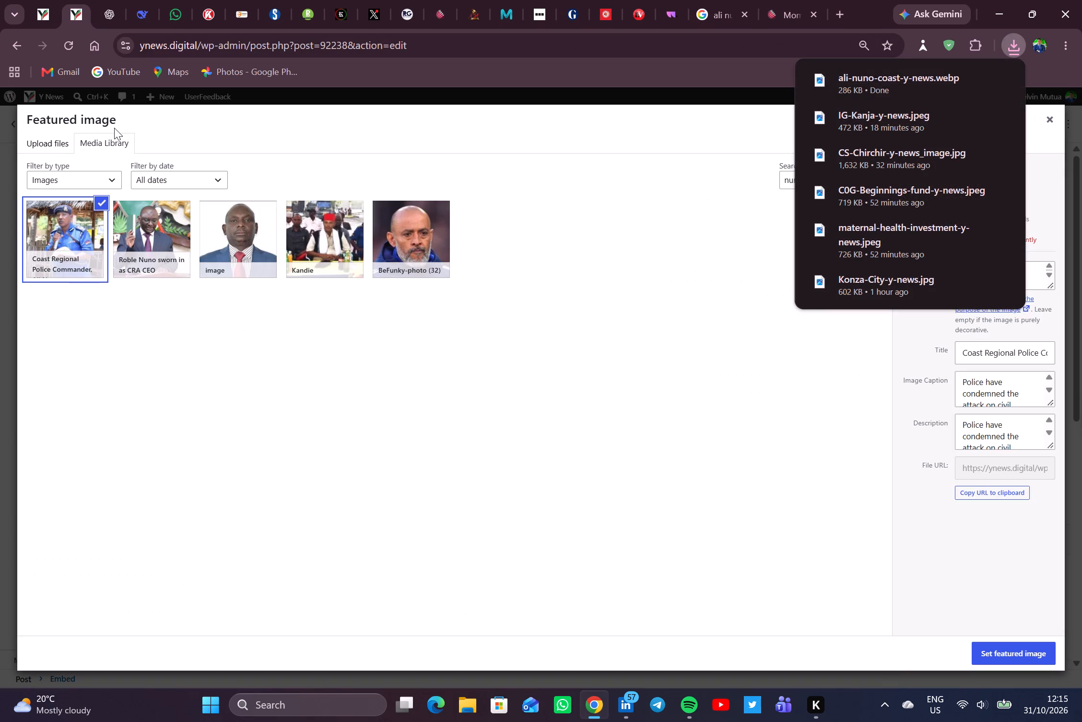
click(58, 142)
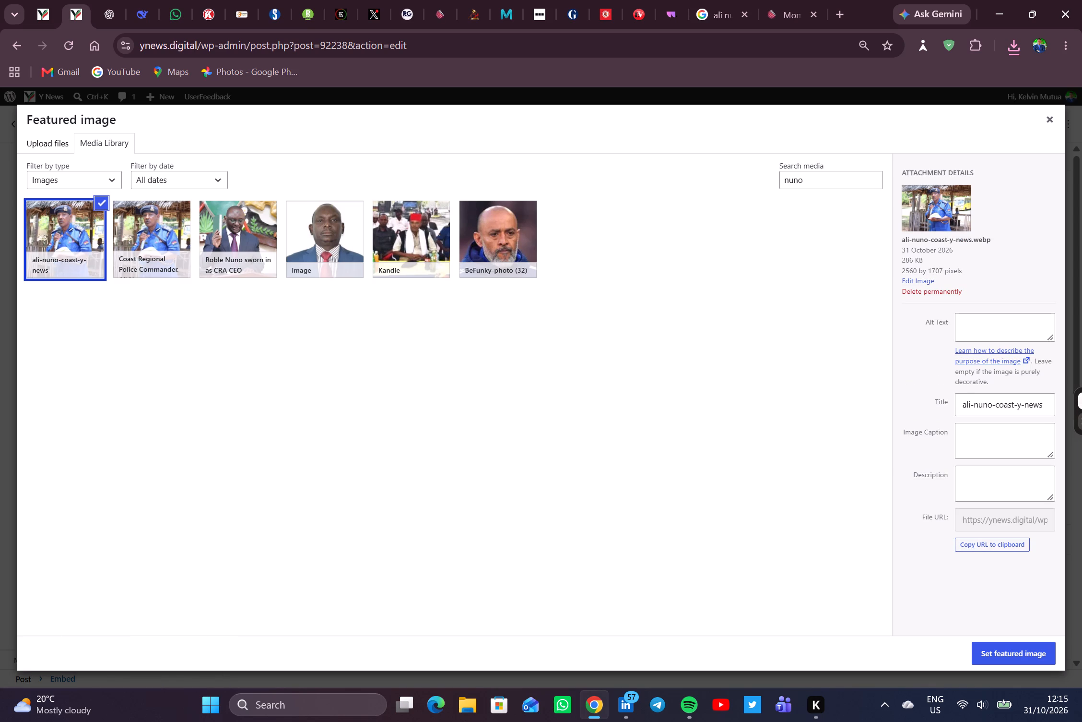
key(ctrl+v)
click(976, 448)
key(ctrl+v)
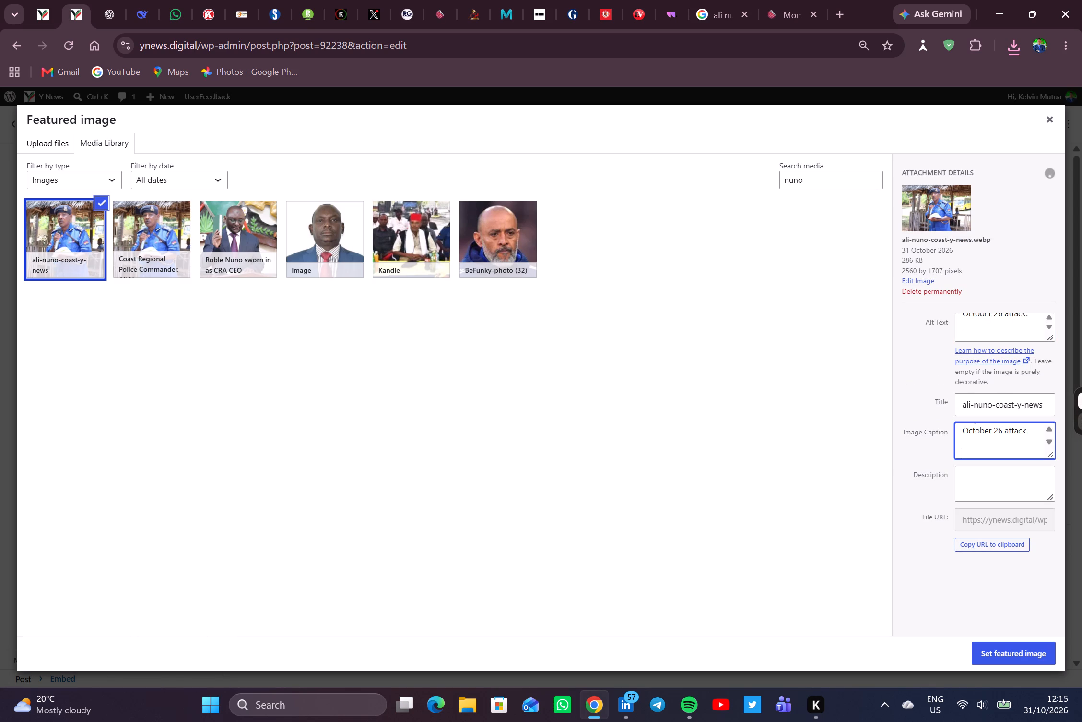
click(981, 488)
key(ctrl+v)
Append the credit "Image/Courtesy" to the photo's caption and set the photo as the post's featured image.
click(1034, 429)
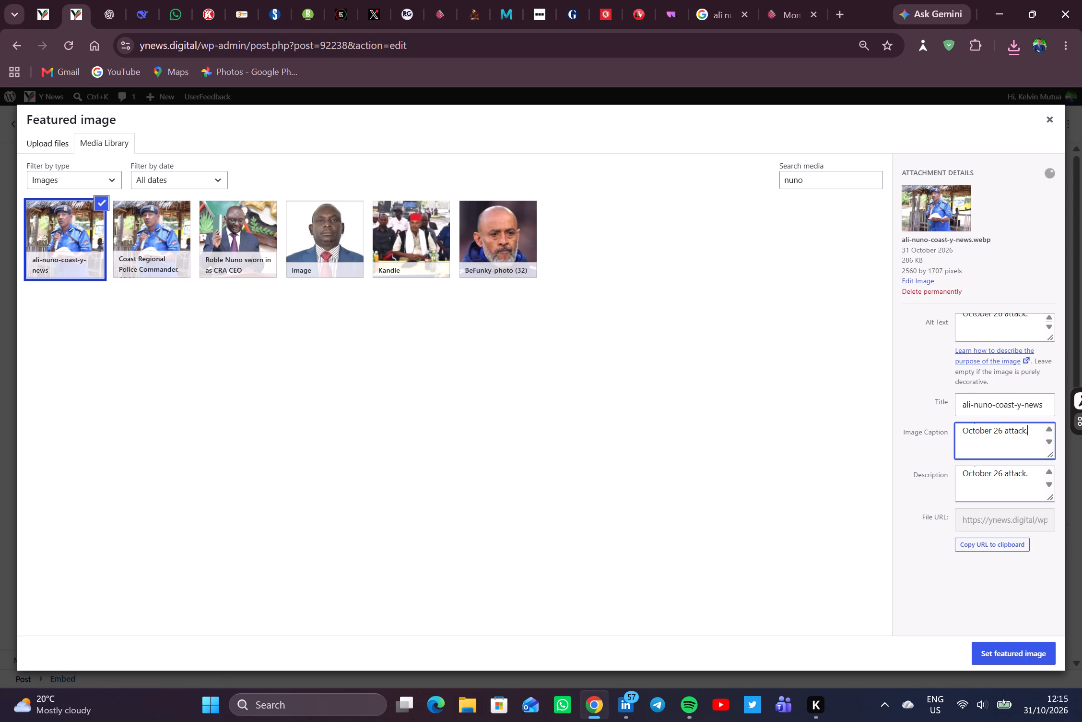
key(space)
text(ourtesy)
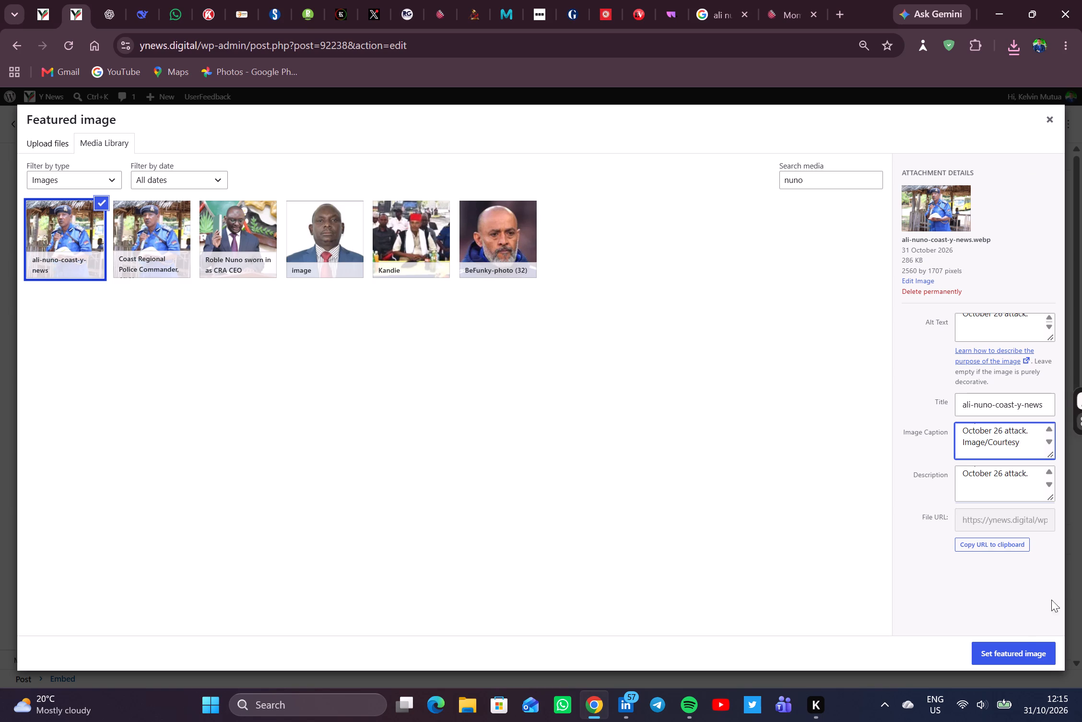
click(1014, 647)
Review the post's settings, categories and Yoast search metadata, and examine the SEO analysis results for the focus keyphrase.
scroll(961, 442, down, 1)
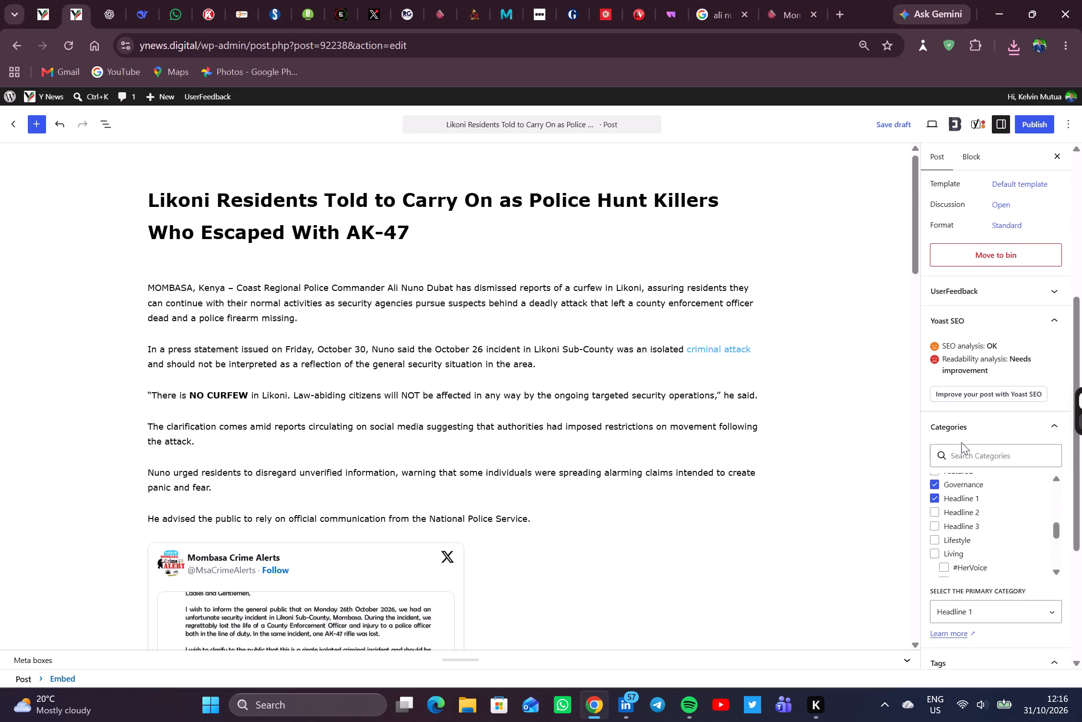
scroll(961, 442, down, 2)
scroll(976, 381, up, 1)
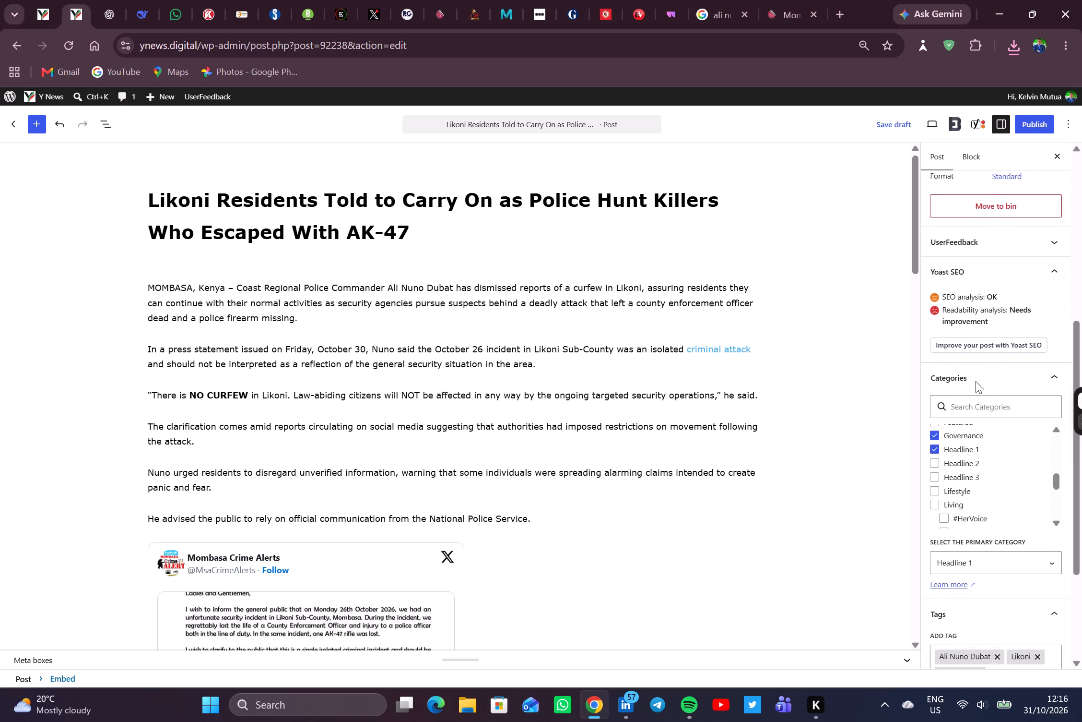
scroll(976, 381, up, 1)
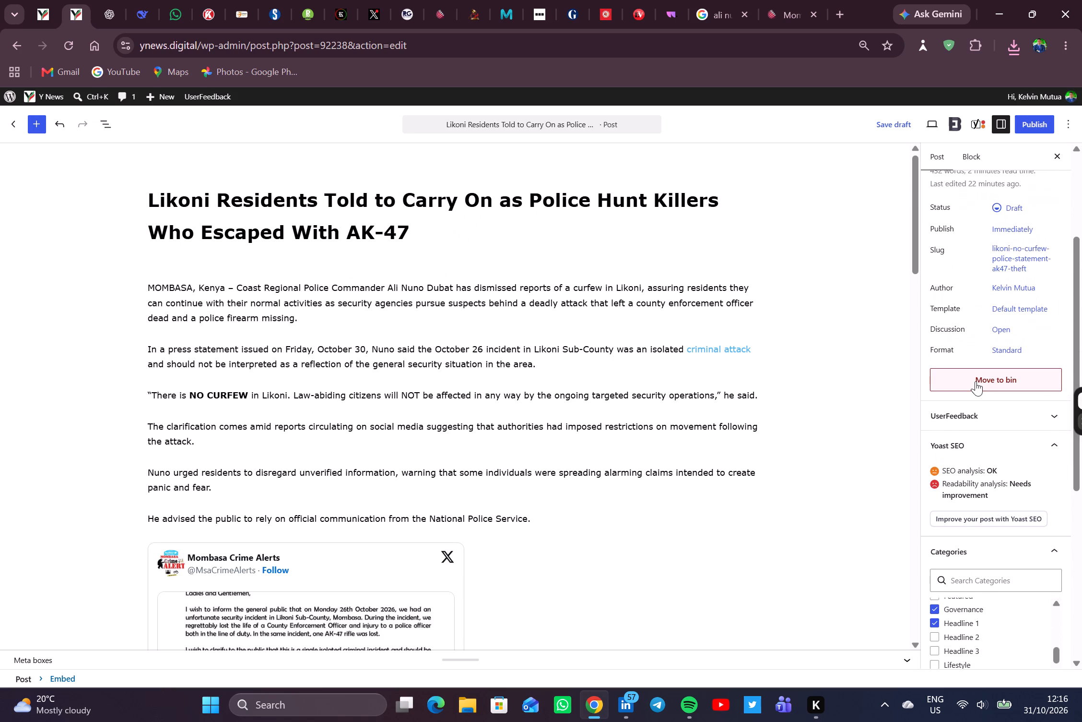
scroll(727, 476, down, 12)
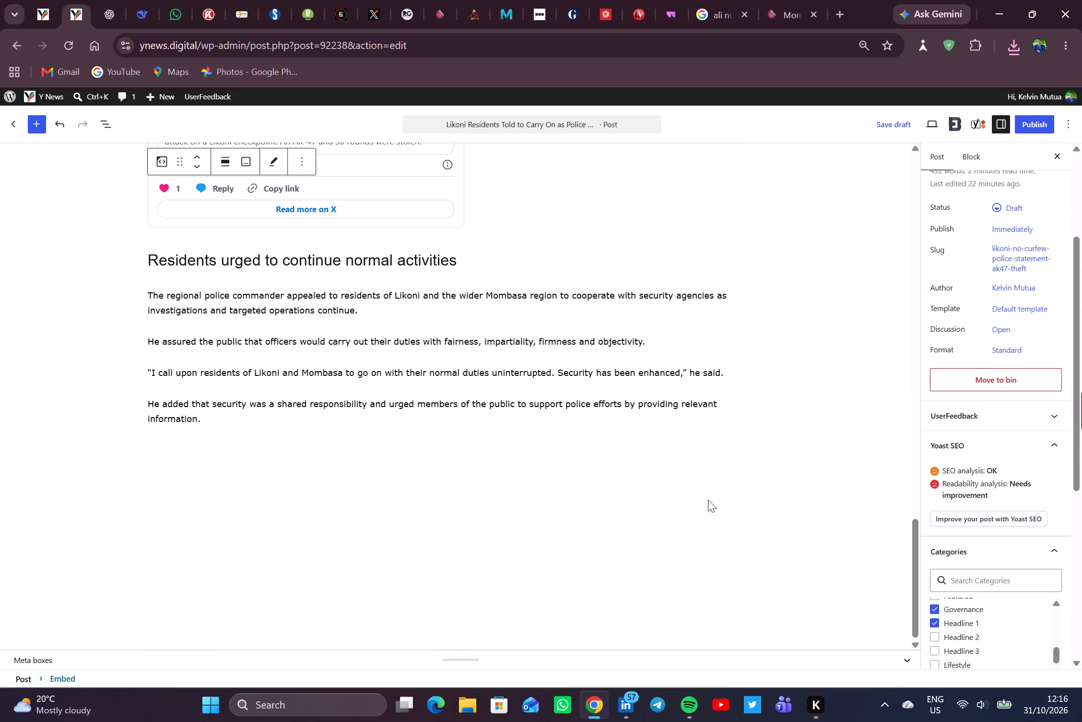
click(594, 655)
scroll(420, 604, down, 2)
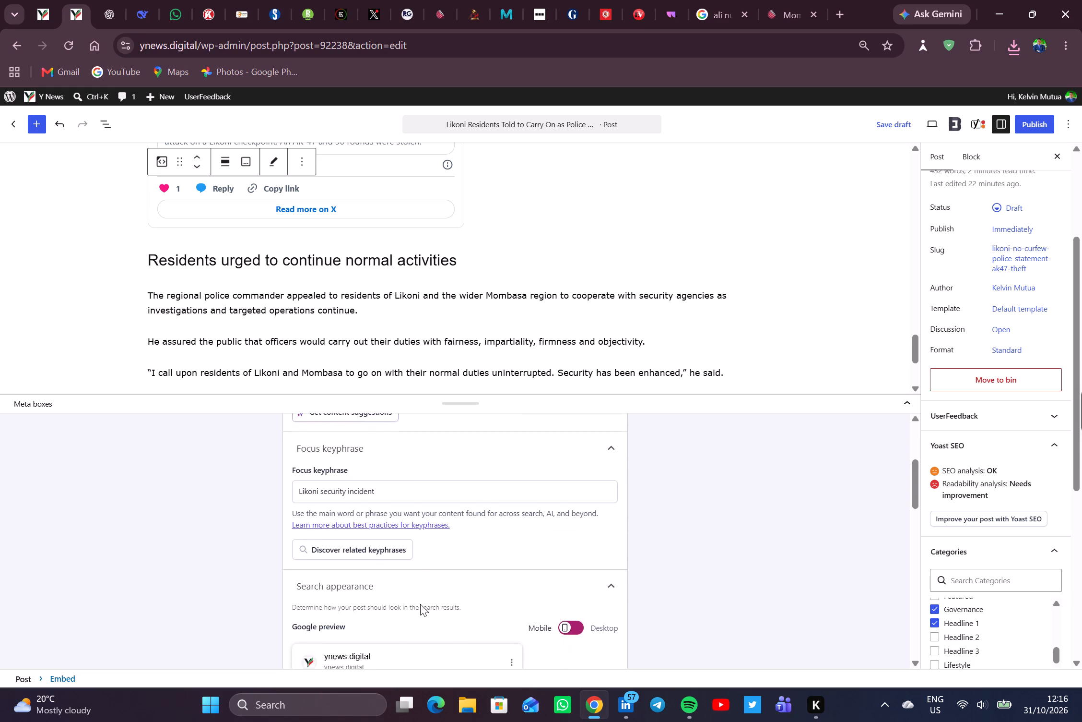
scroll(420, 604, down, 3)
scroll(420, 604, up, 2)
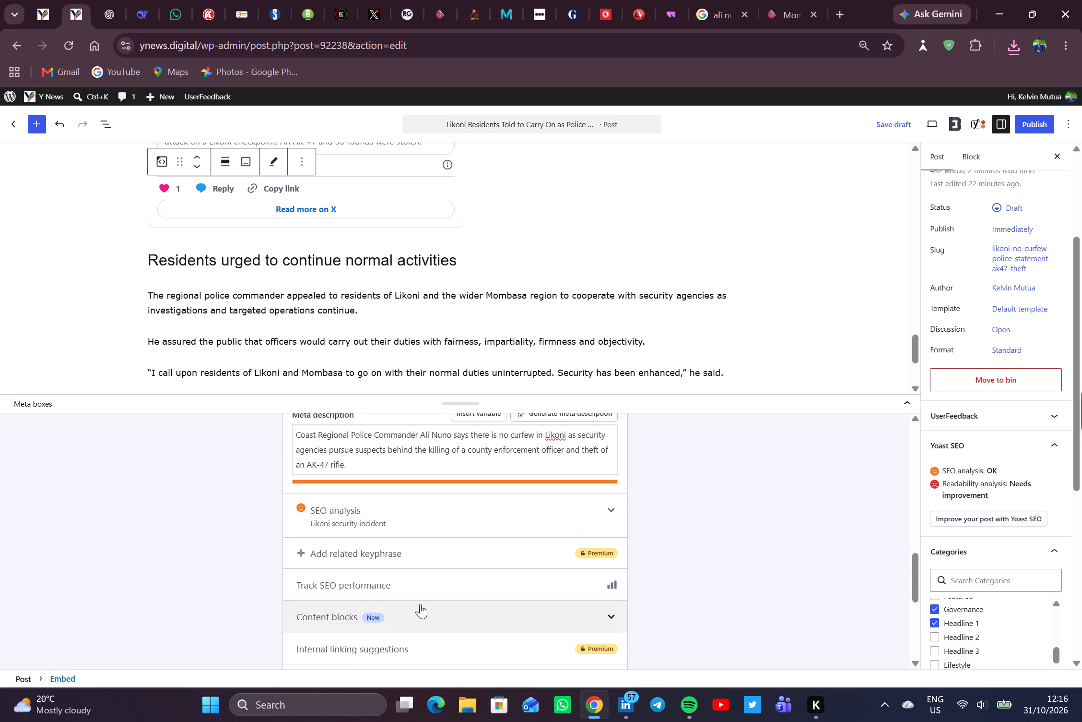
click(424, 507)
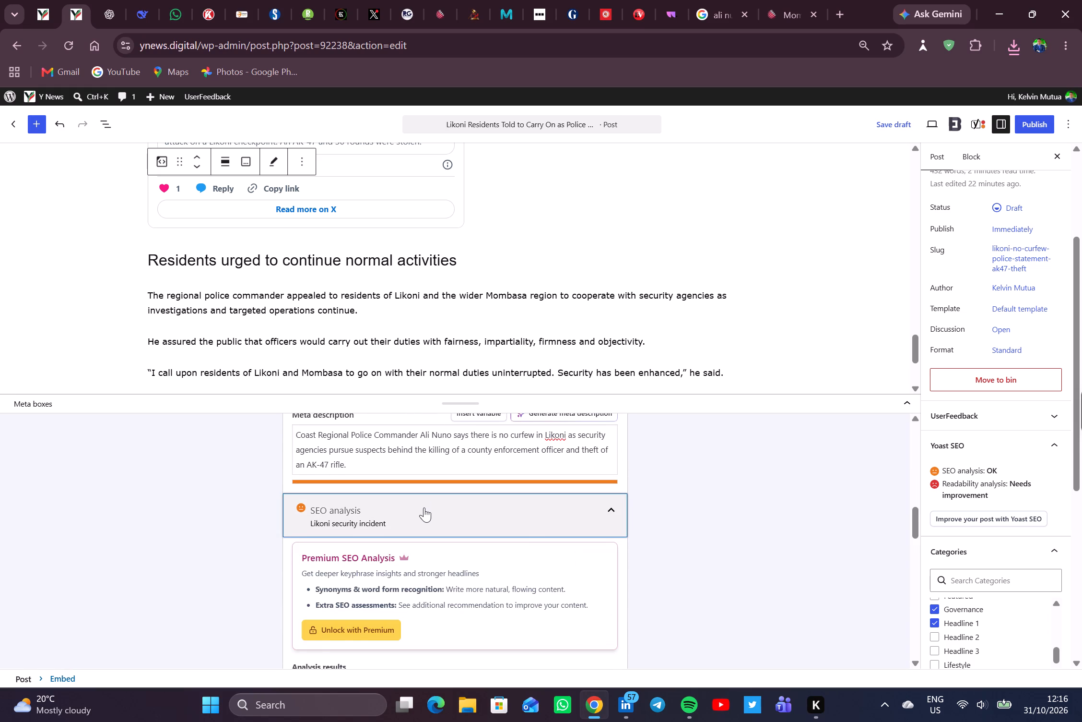
scroll(424, 507, down, 4)
scroll(424, 507, up, 1)
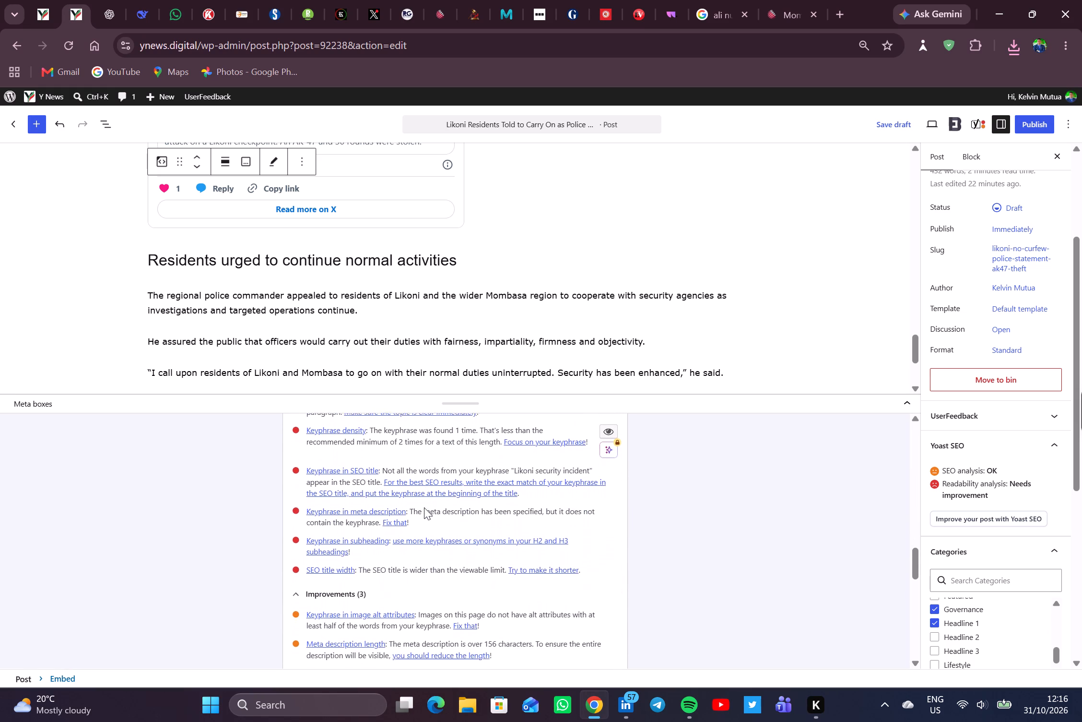
Shorten the Yoast focus keyphrase to "Likoni".
scroll(424, 507, up, 2)
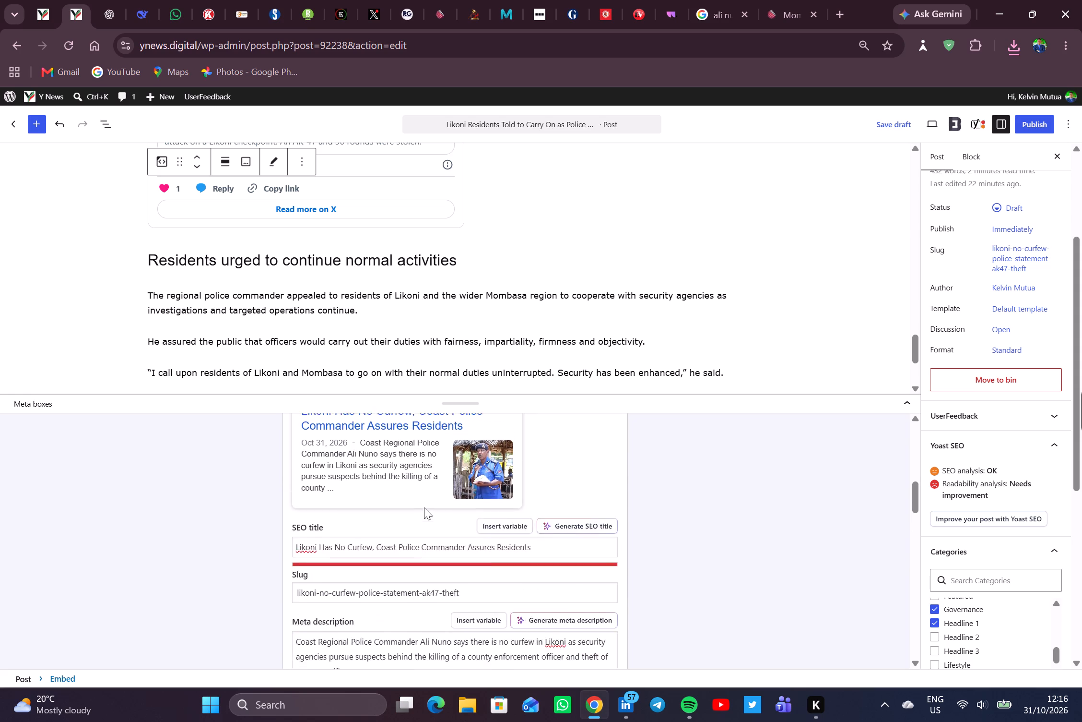
scroll(424, 507, up, 1)
scroll(390, 458, up, 2)
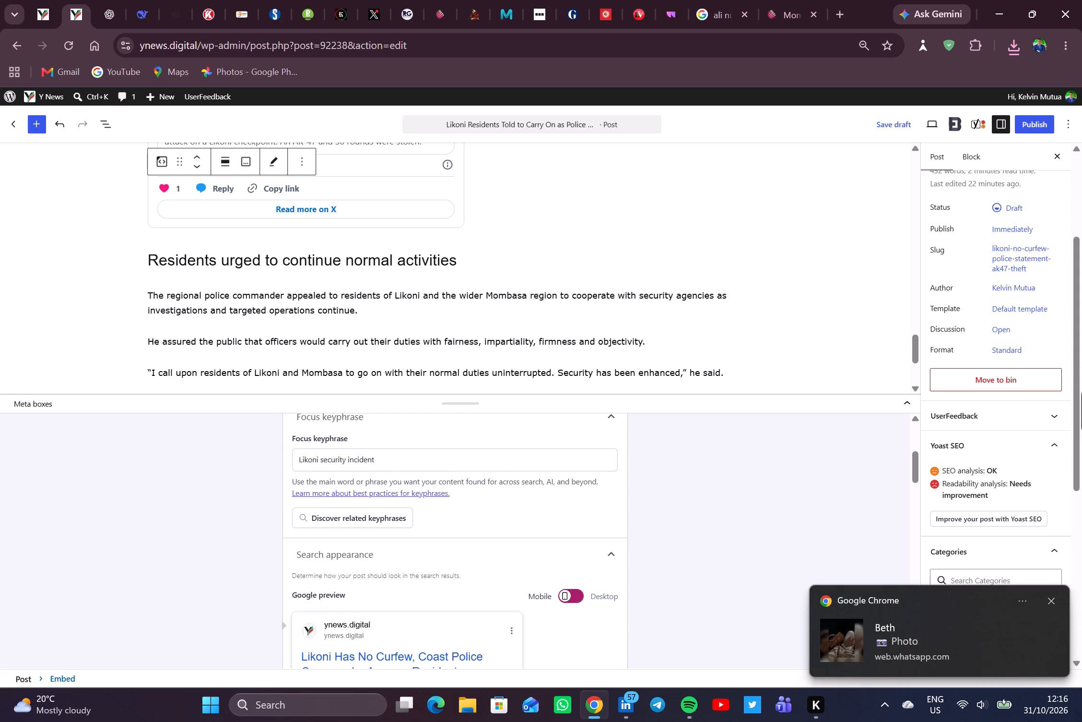
drag(386, 457, 323, 460)
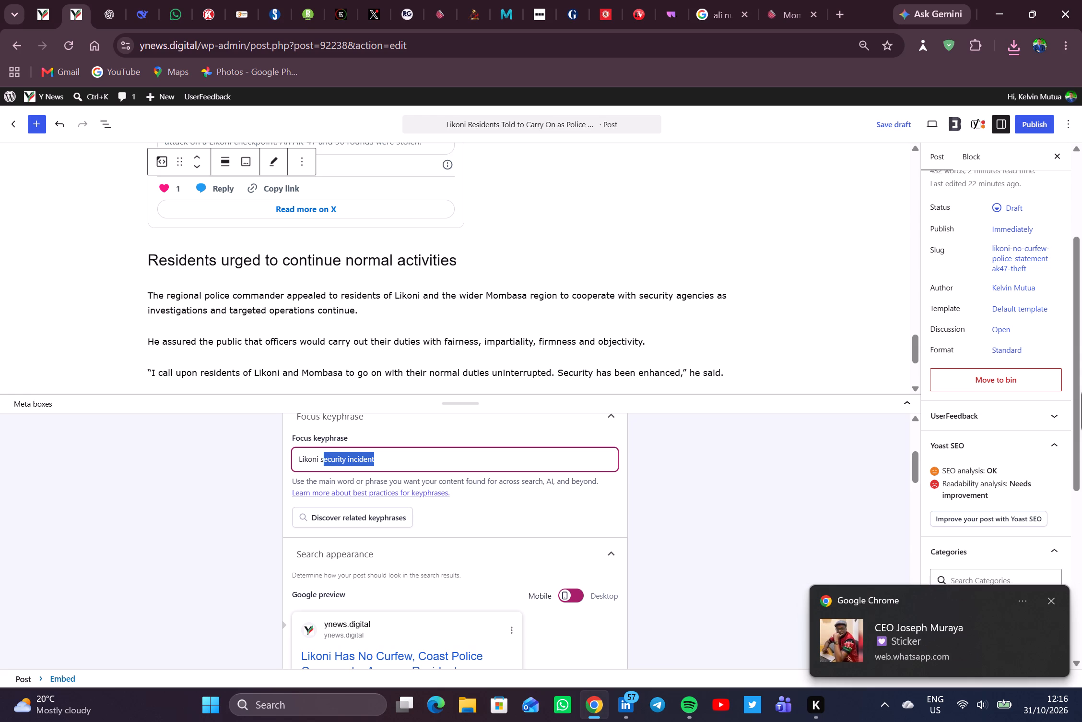
drag(323, 460, 319, 460)
key(BackSpace)
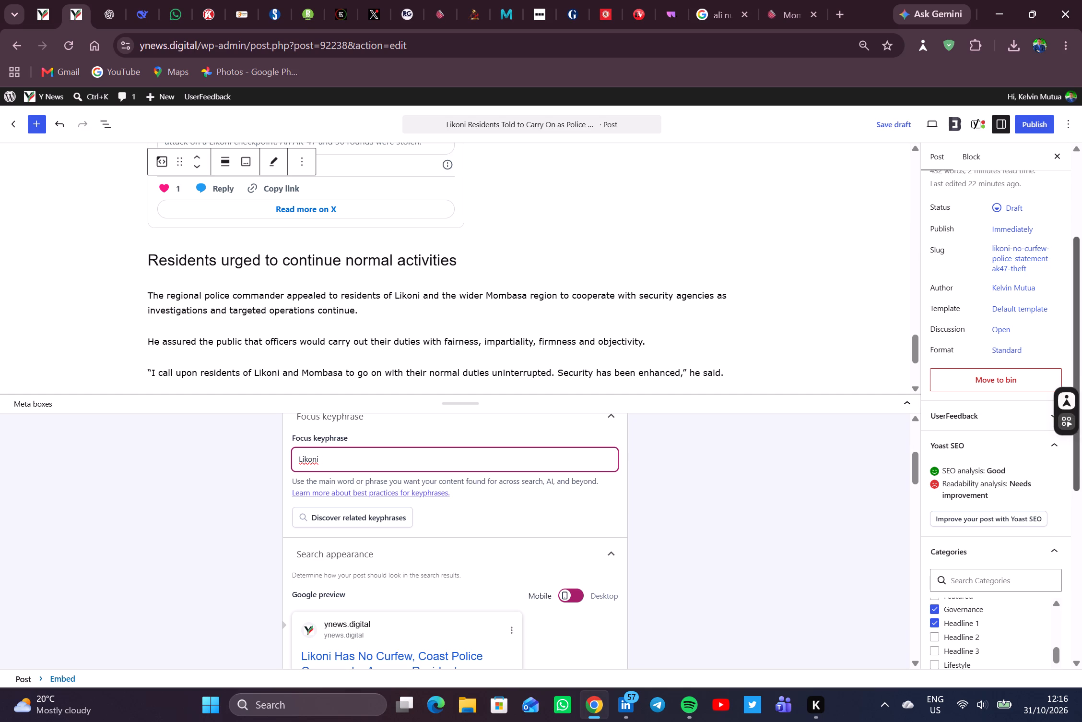
Collapse the meta boxes, look over the Likoni article and publish it.
click(865, 408)
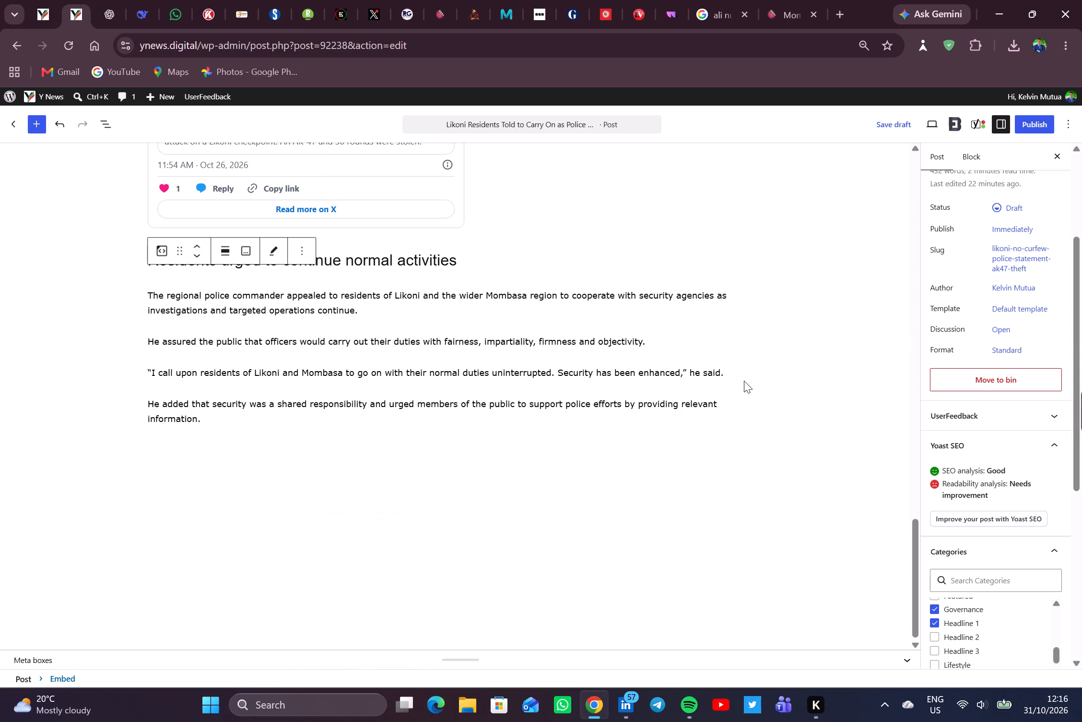
scroll(744, 381, down, 2)
scroll(744, 381, up, 5)
scroll(981, 345, up, 3)
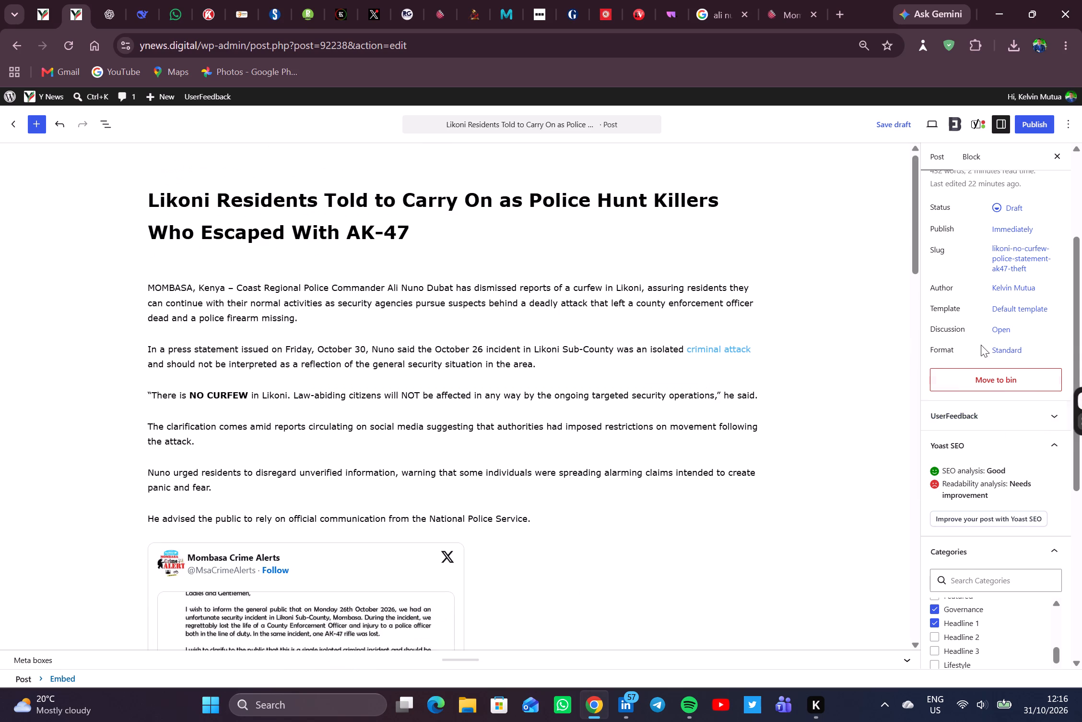
scroll(981, 345, up, 2)
click(1034, 126)
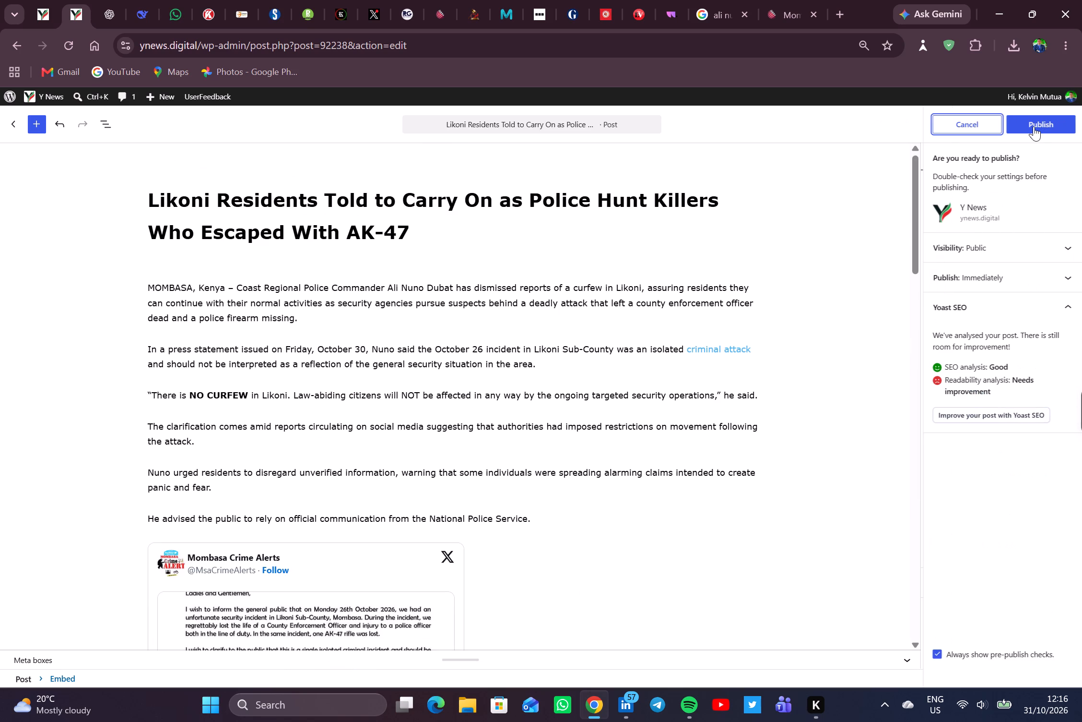
click(1034, 126)
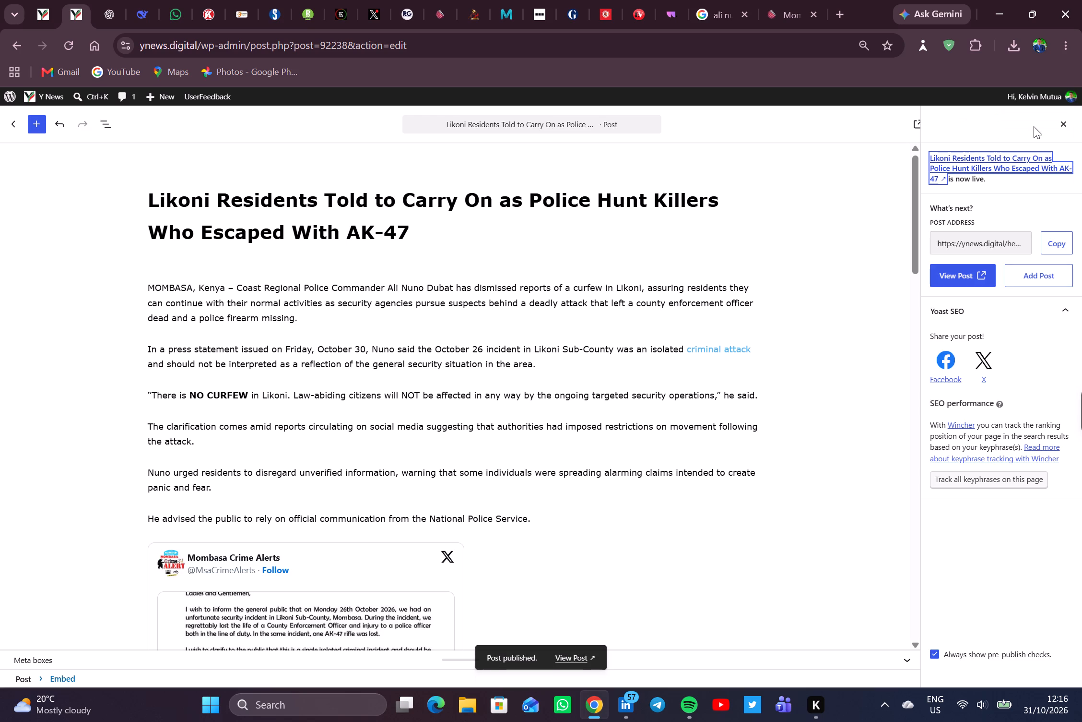
click(1058, 244)
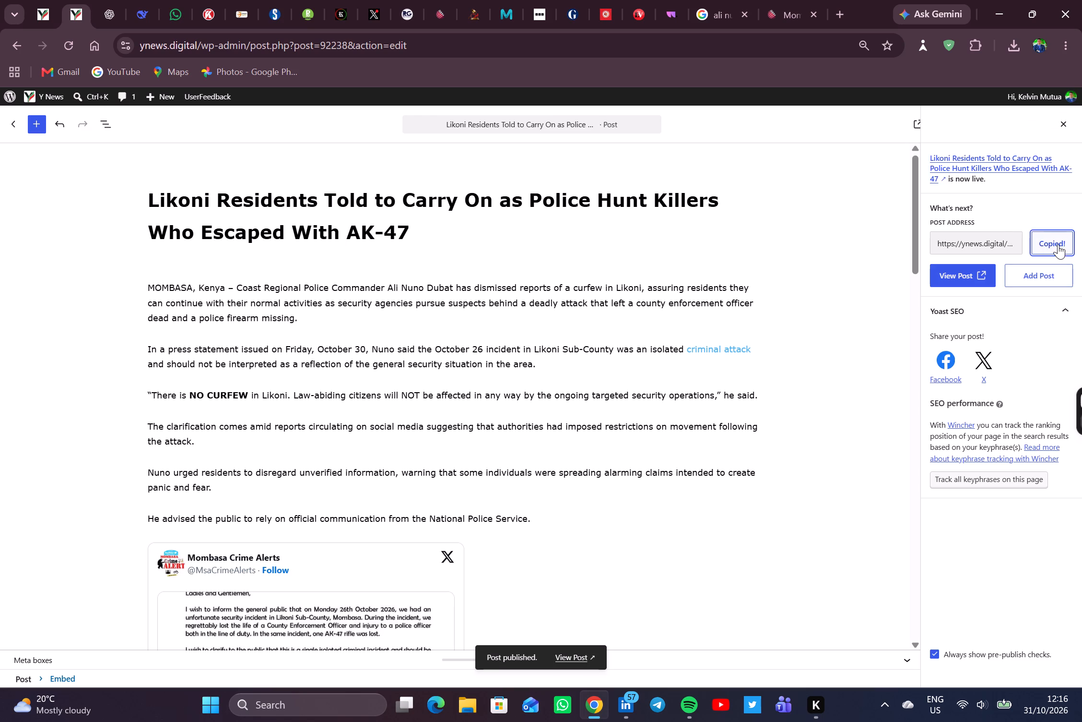
click(377, 7)
click(812, 14)
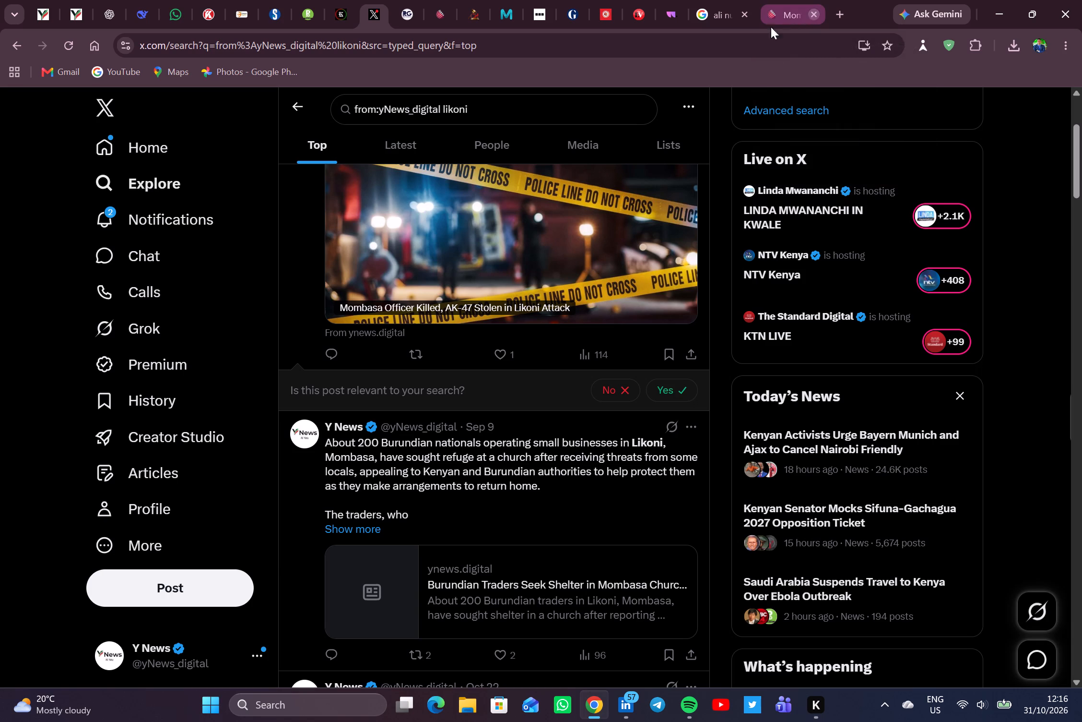
click(295, 104)
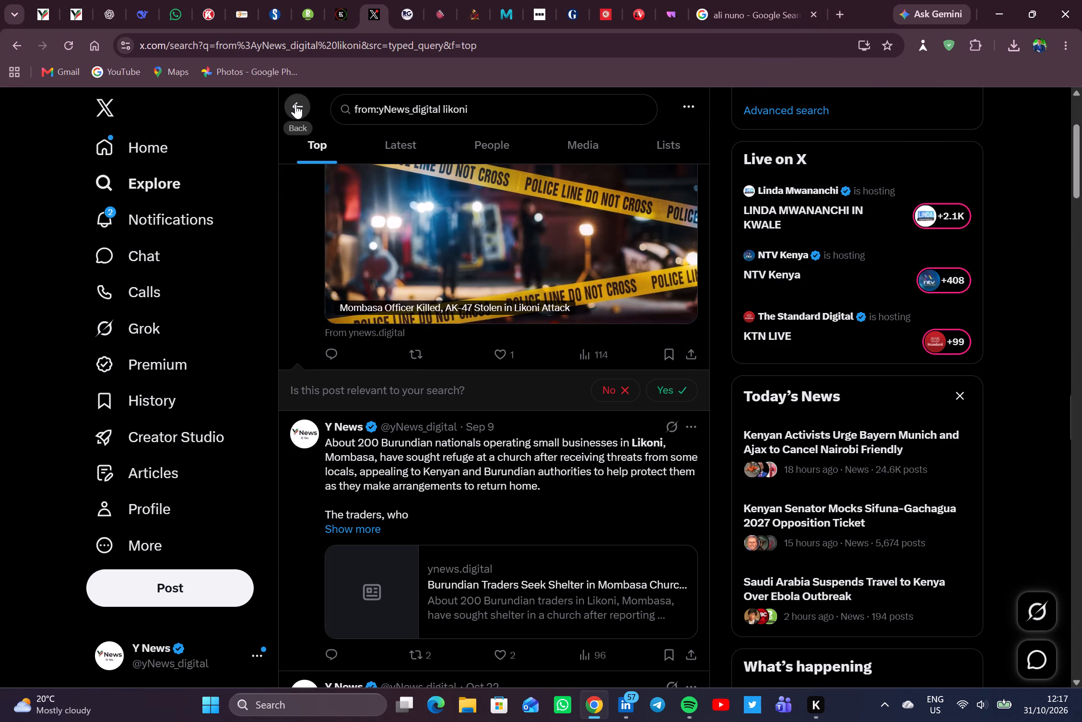
click(295, 104)
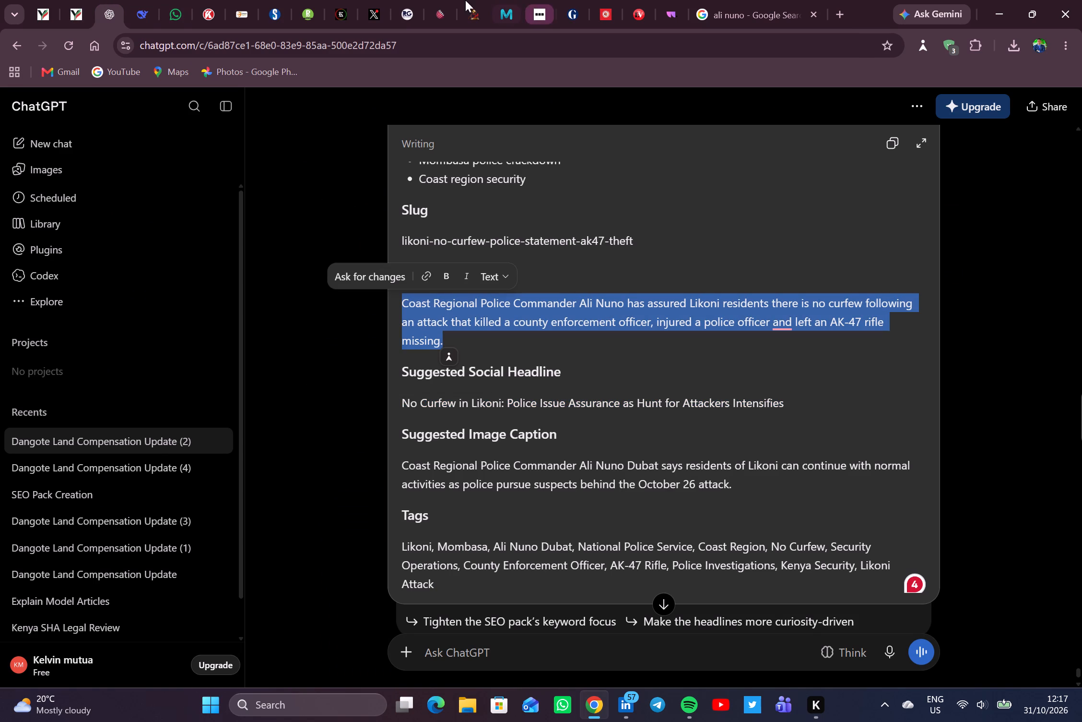
click(373, 6)
click(330, 155)
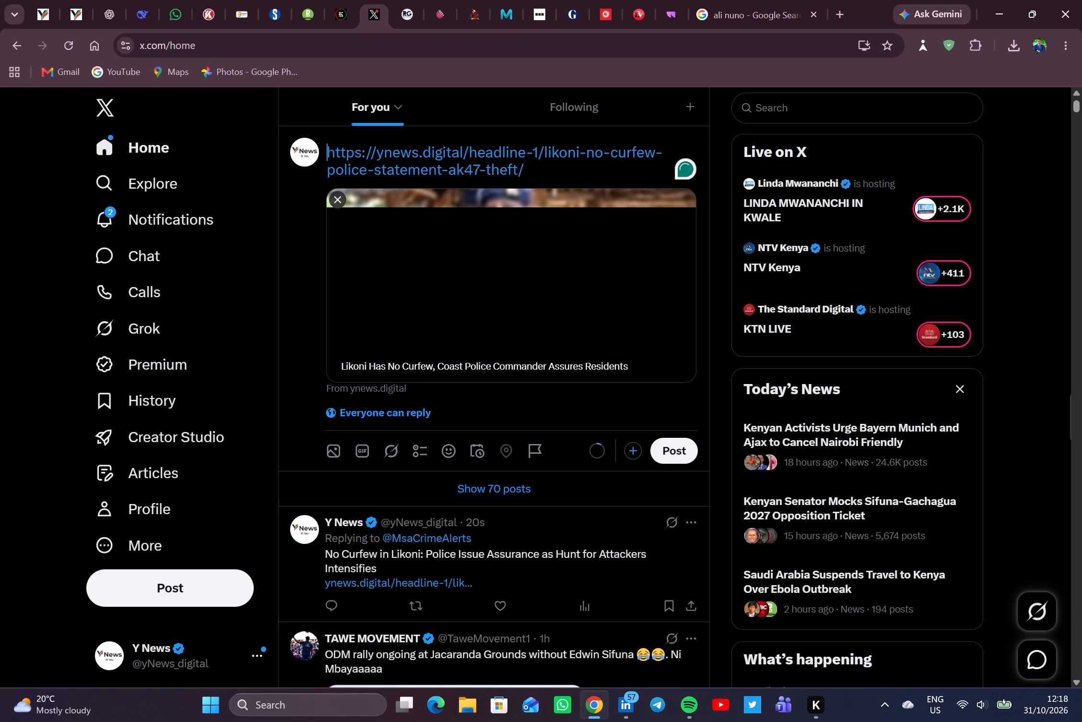
key(ctrl+v)
key(Return)
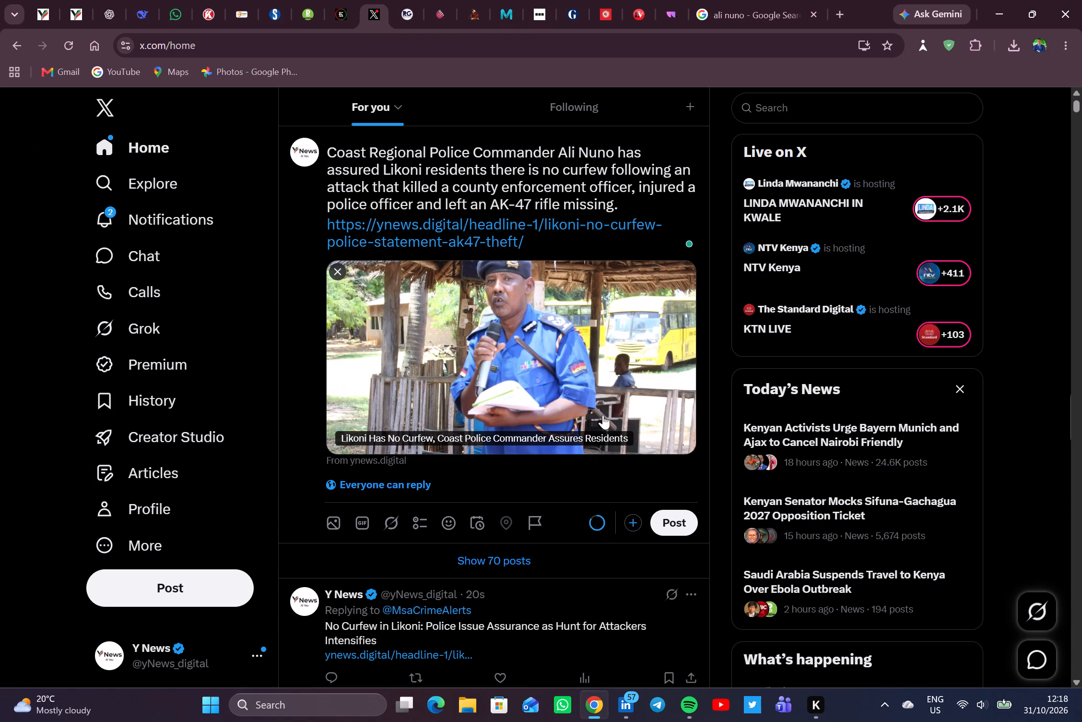
click(668, 508)
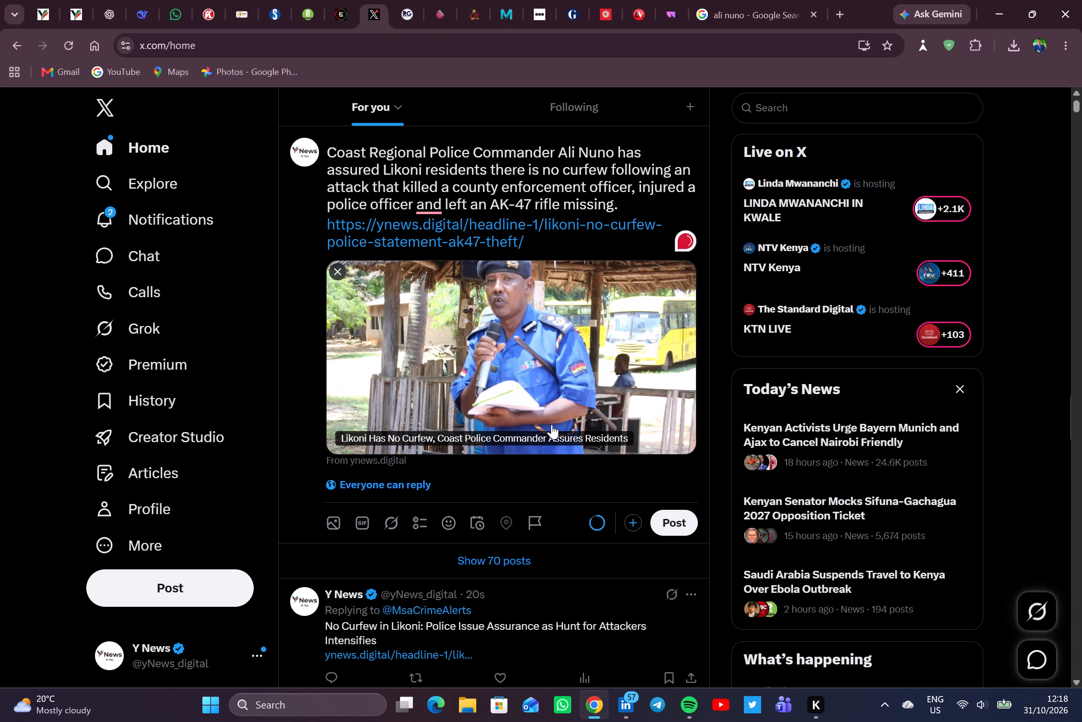
click(665, 517)
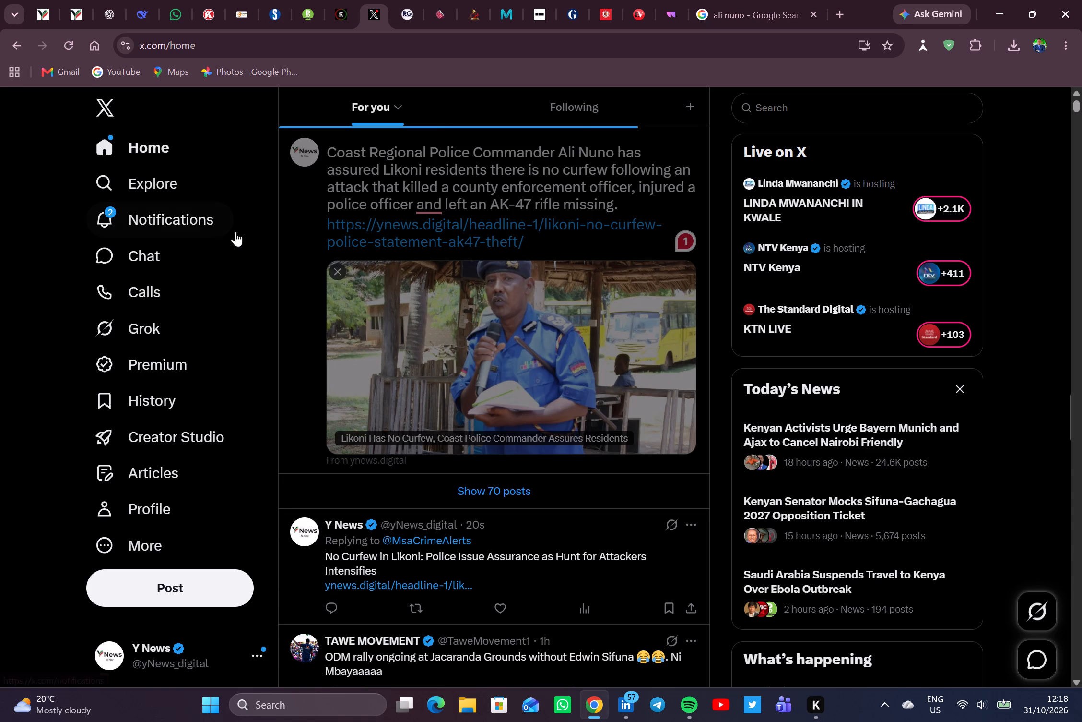
Reload the Y News home page and check its posts list, refreshed X feed and Nairobi Leo's news page for the next story.
click(54, 1)
click(73, 44)
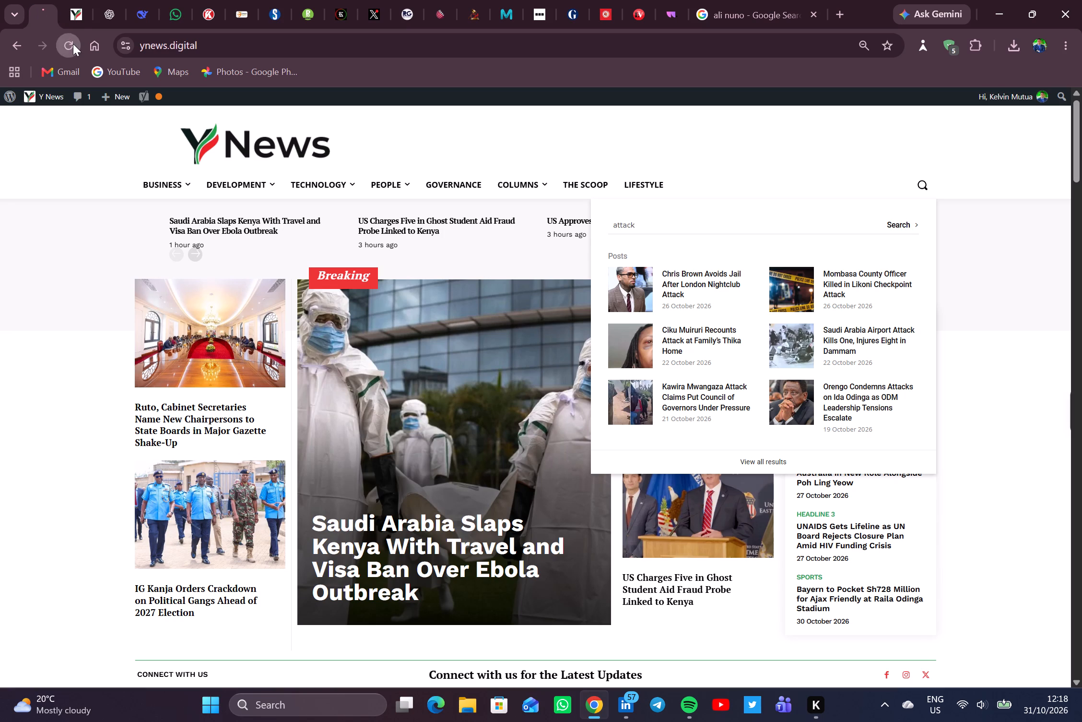
click(90, 0)
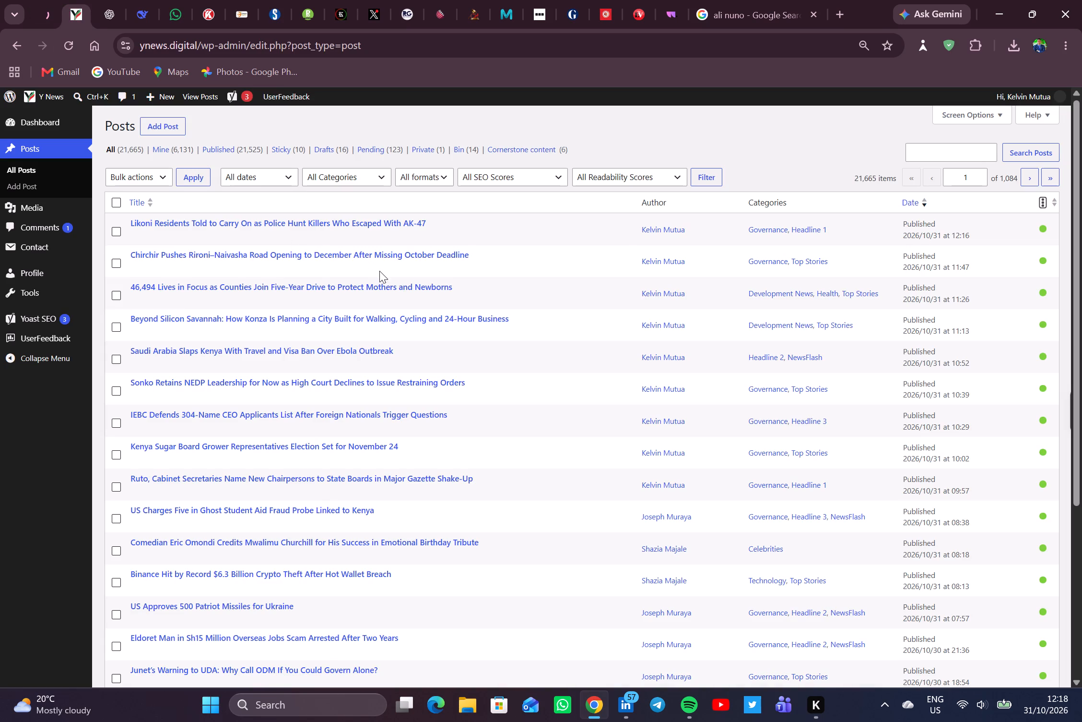
click(376, 14)
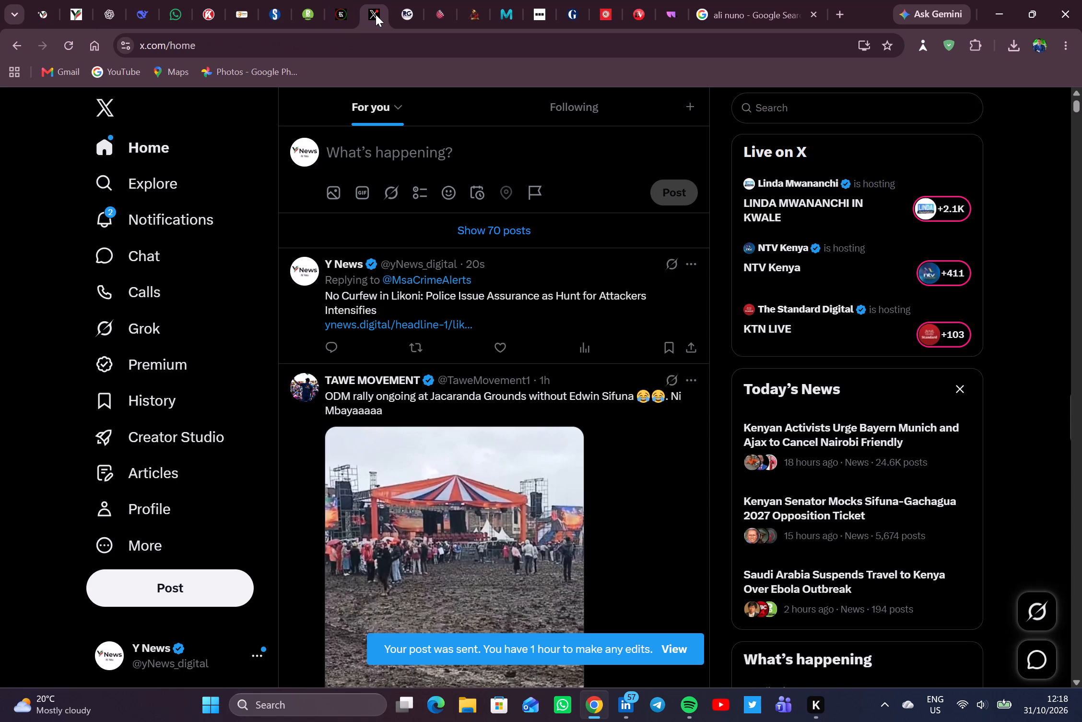
click(481, 229)
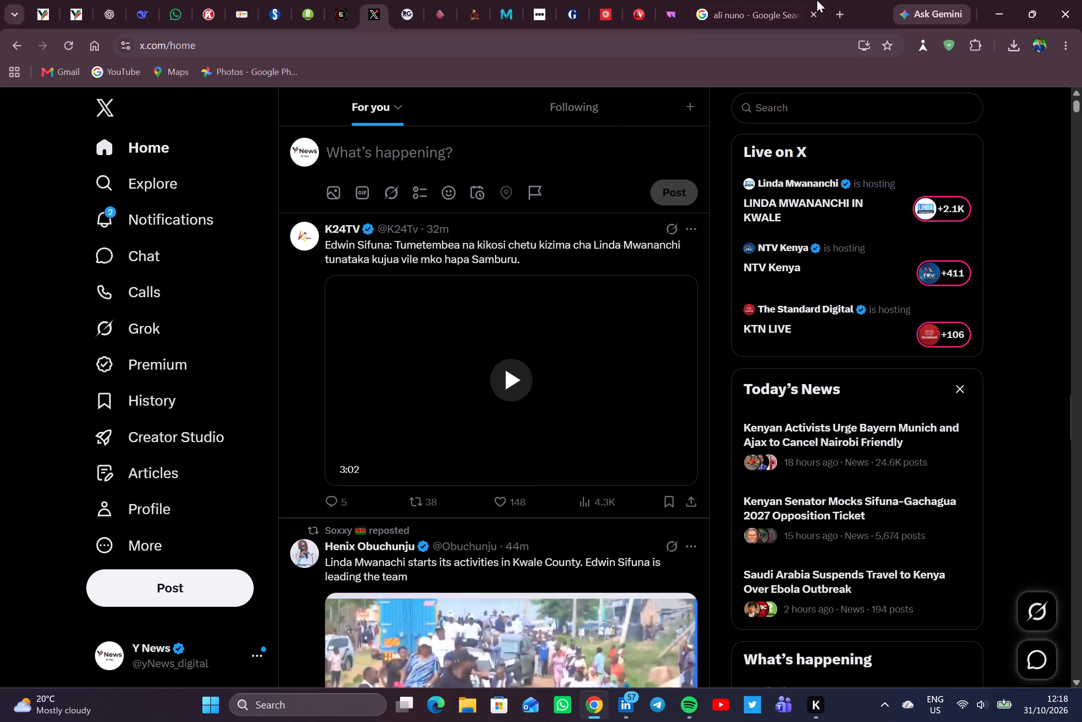
click(813, 12)
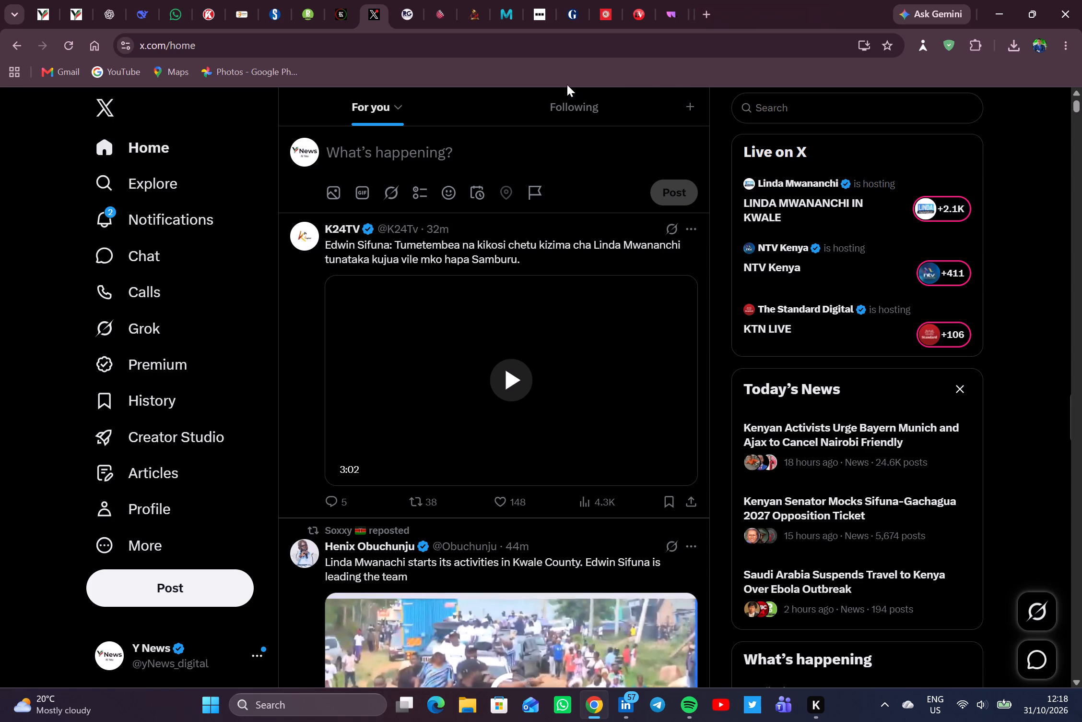
click(80, 3)
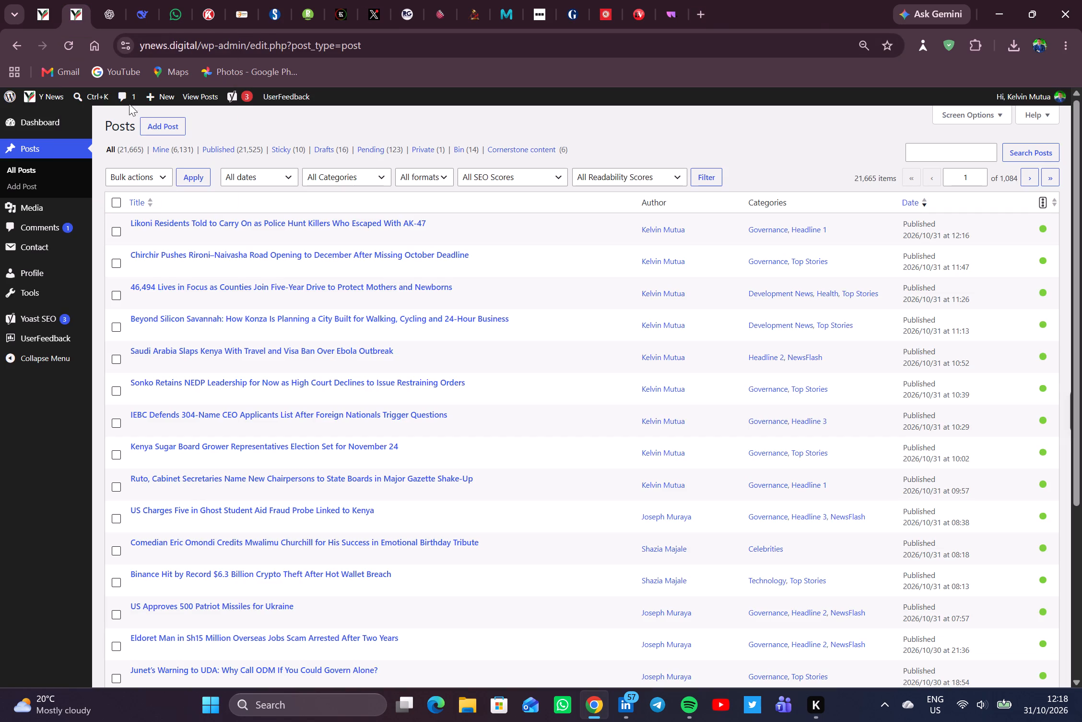
click(435, 4)
click(342, 111)
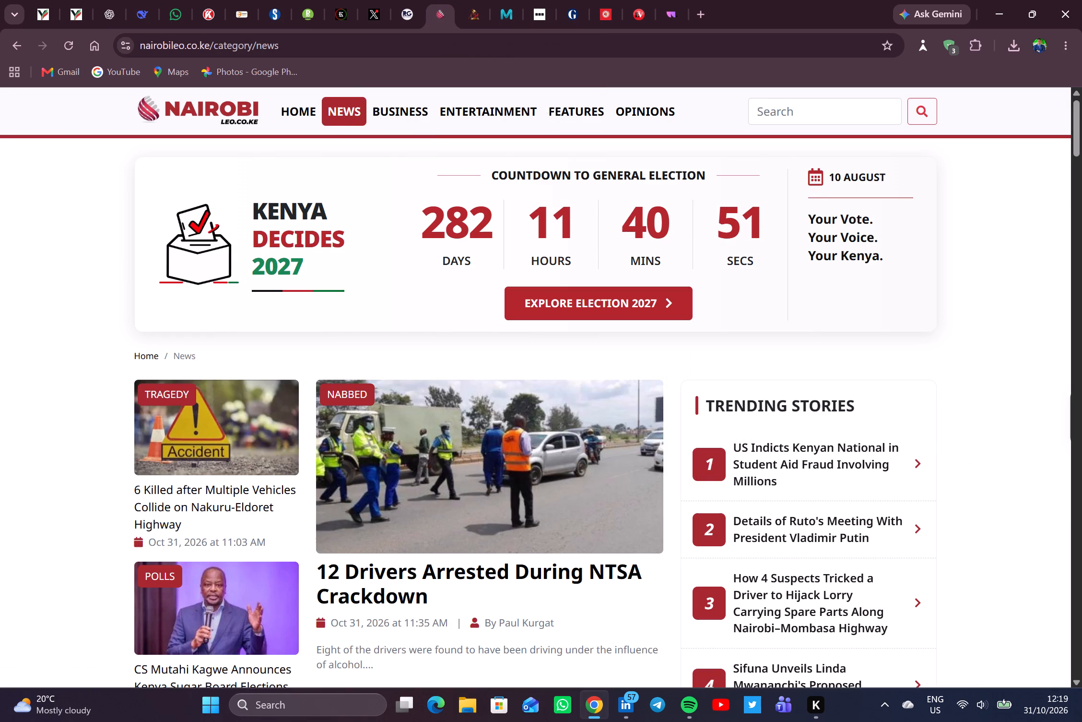
click(82, 7)
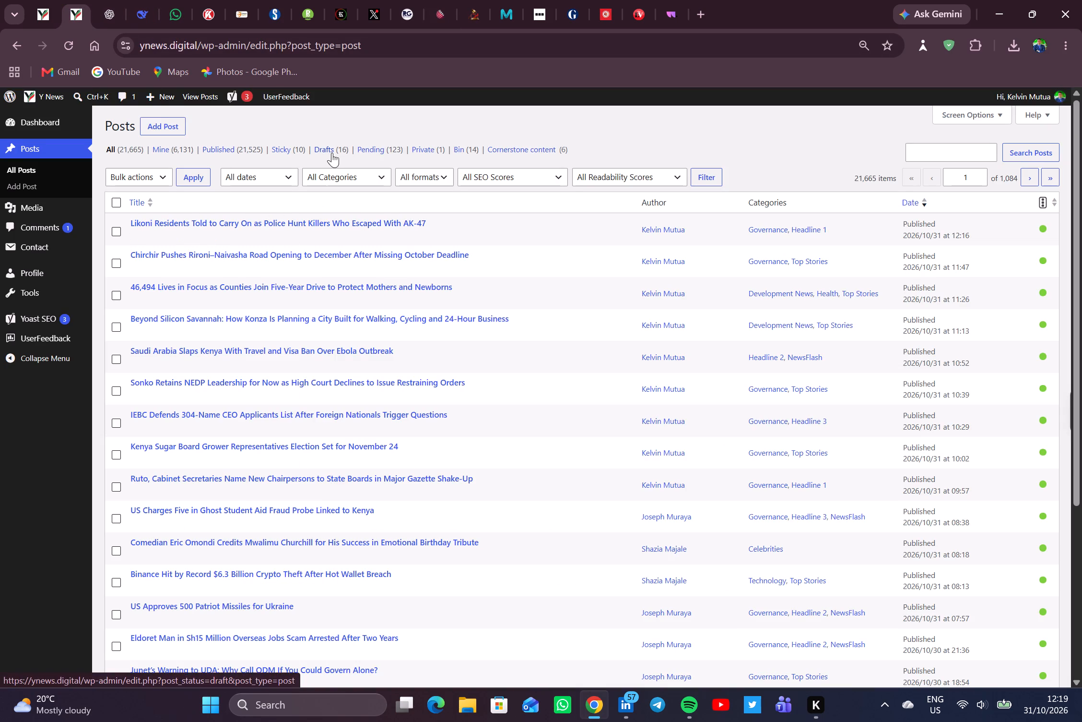
click(380, 18)
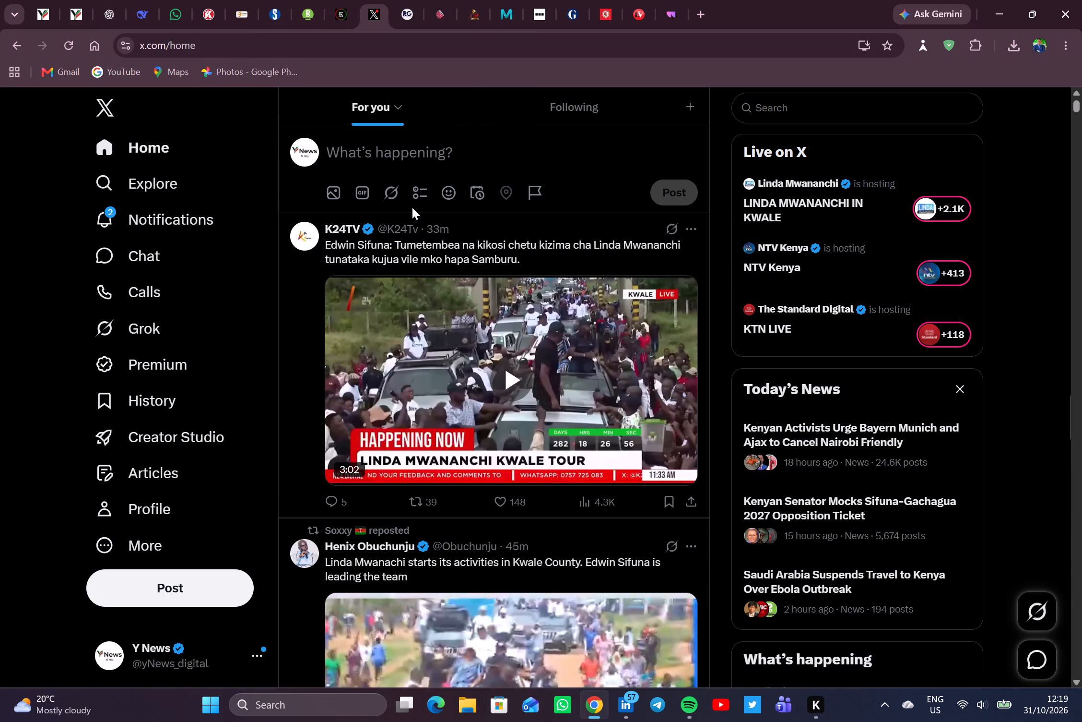
Search Google in a new tab for "a petition filed to halt fc bayern and ajax match".
click(698, 22)
text(a petition filed t)
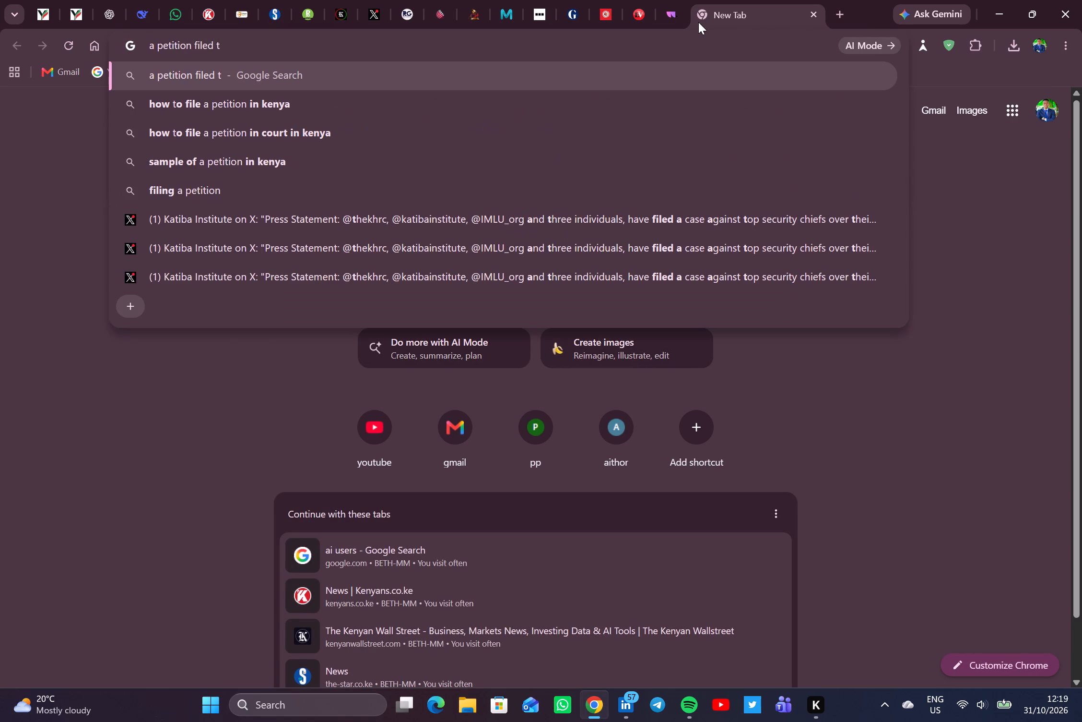
text(o halt)
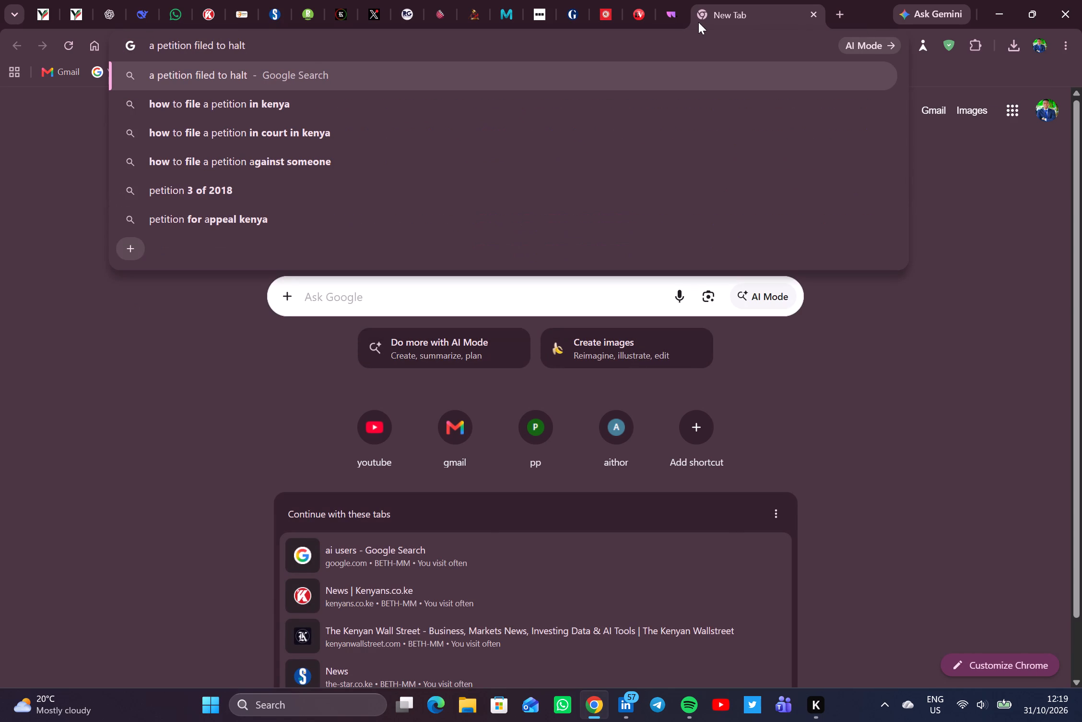
key(space)
text(fc bayern and ajax)
key(space)
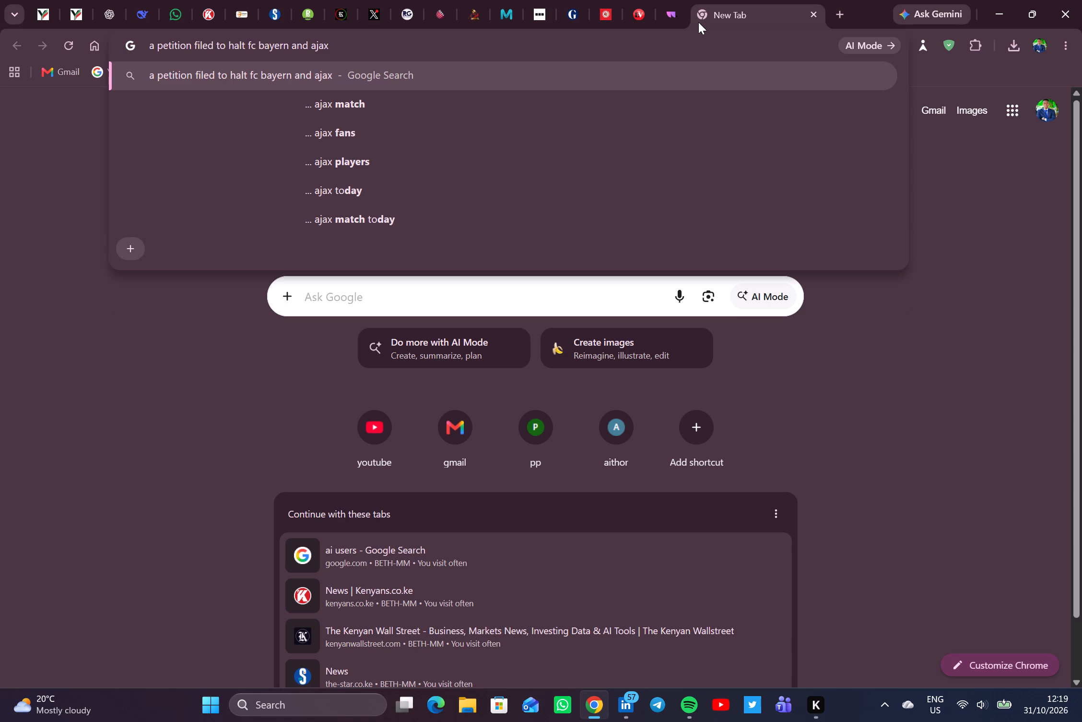
text(match)
key(Return)
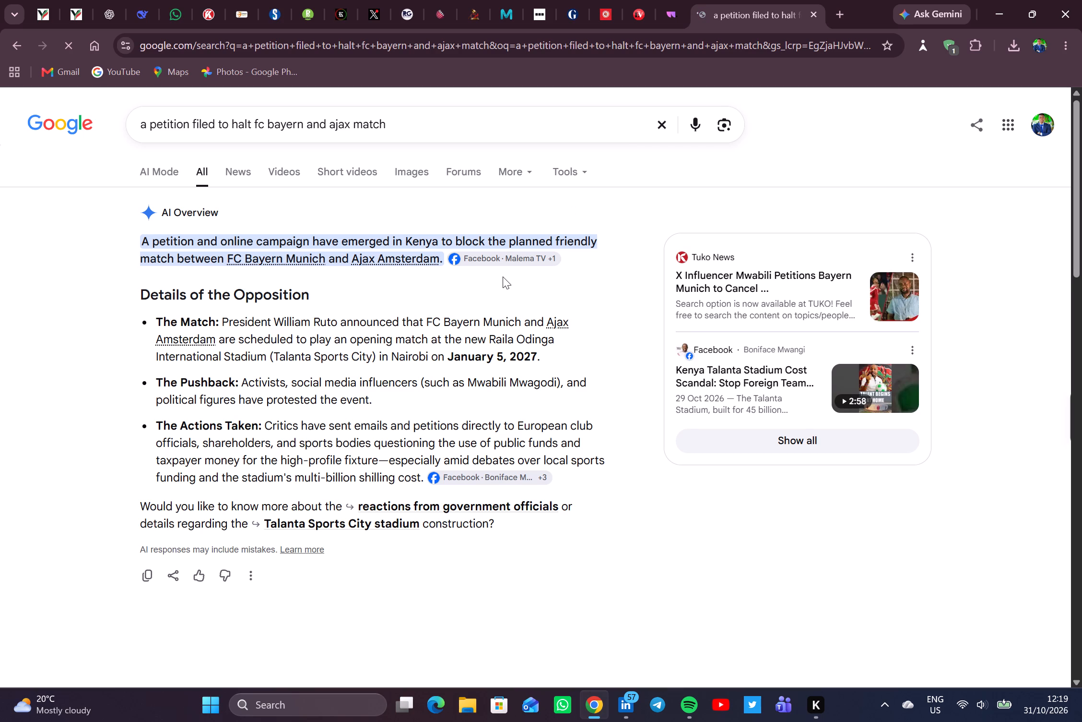
Look through the AI overview and search results for coverage of the petition against the Bayern Munich and Ajax match in Nairobi.
scroll(503, 277, down, 1)
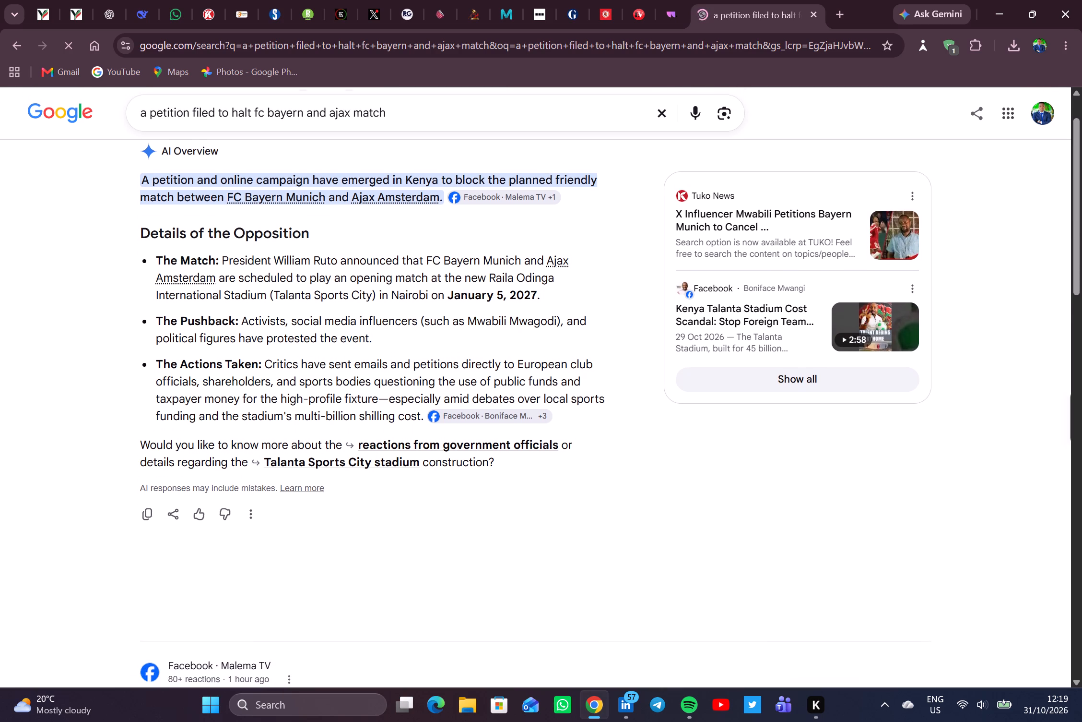
scroll(503, 277, down, 1)
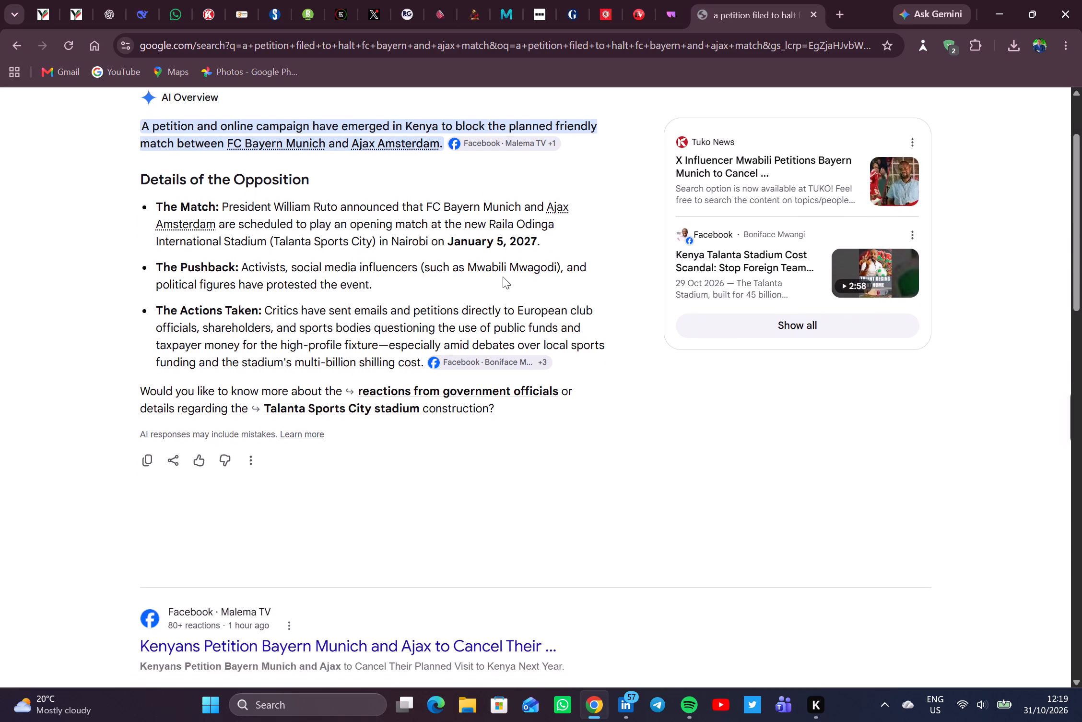
scroll(503, 277, down, 1)
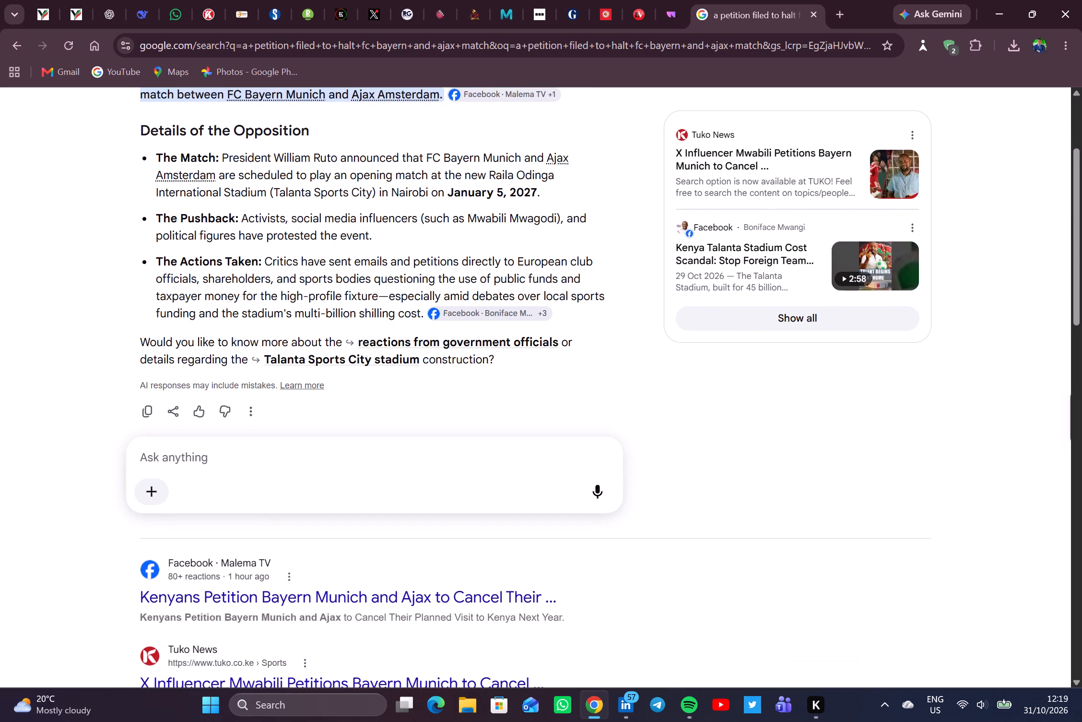
scroll(503, 277, down, 1)
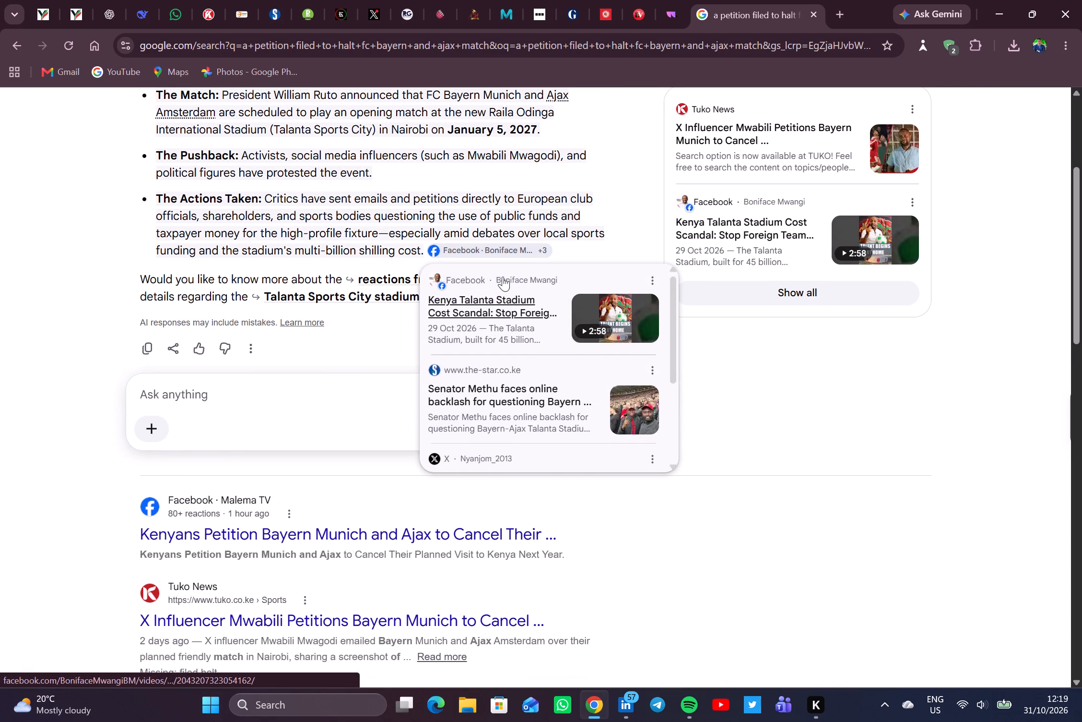
scroll(503, 277, down, 1)
scroll(324, 236, down, 2)
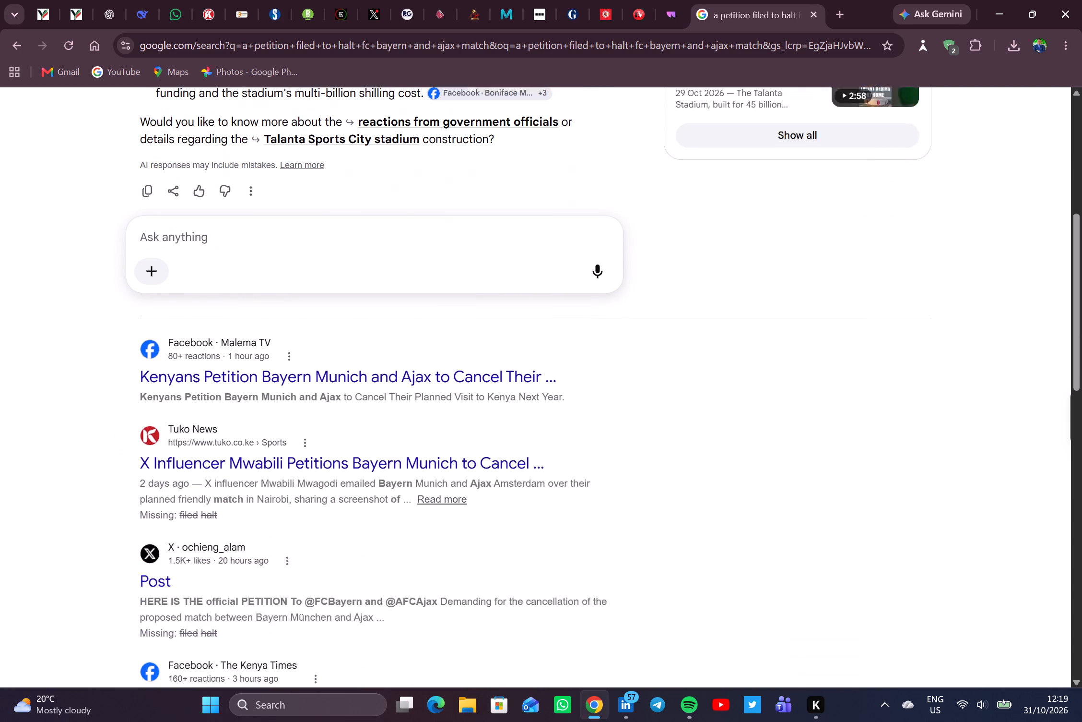
scroll(324, 236, down, 2)
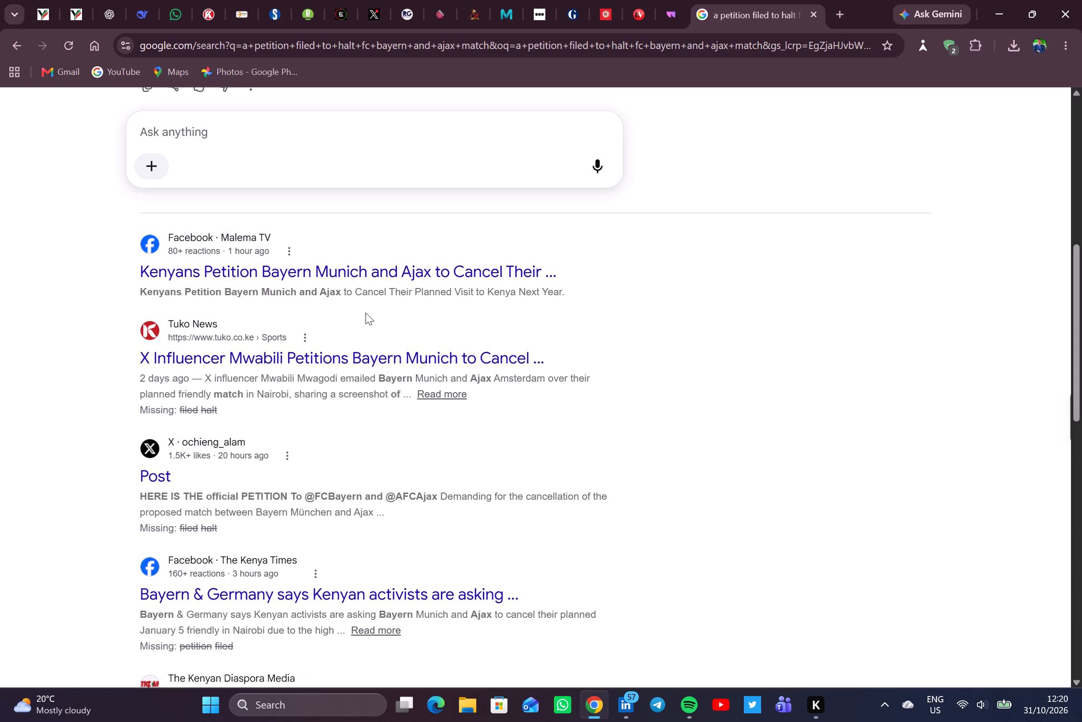
scroll(365, 313, down, 1)
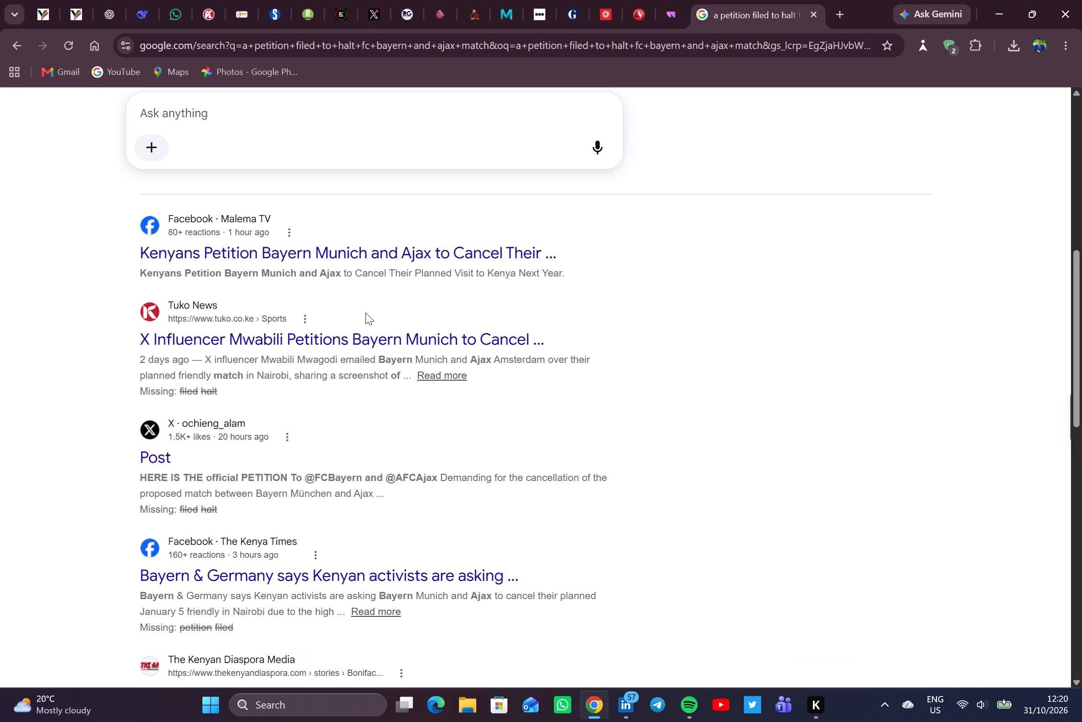
scroll(365, 313, down, 3)
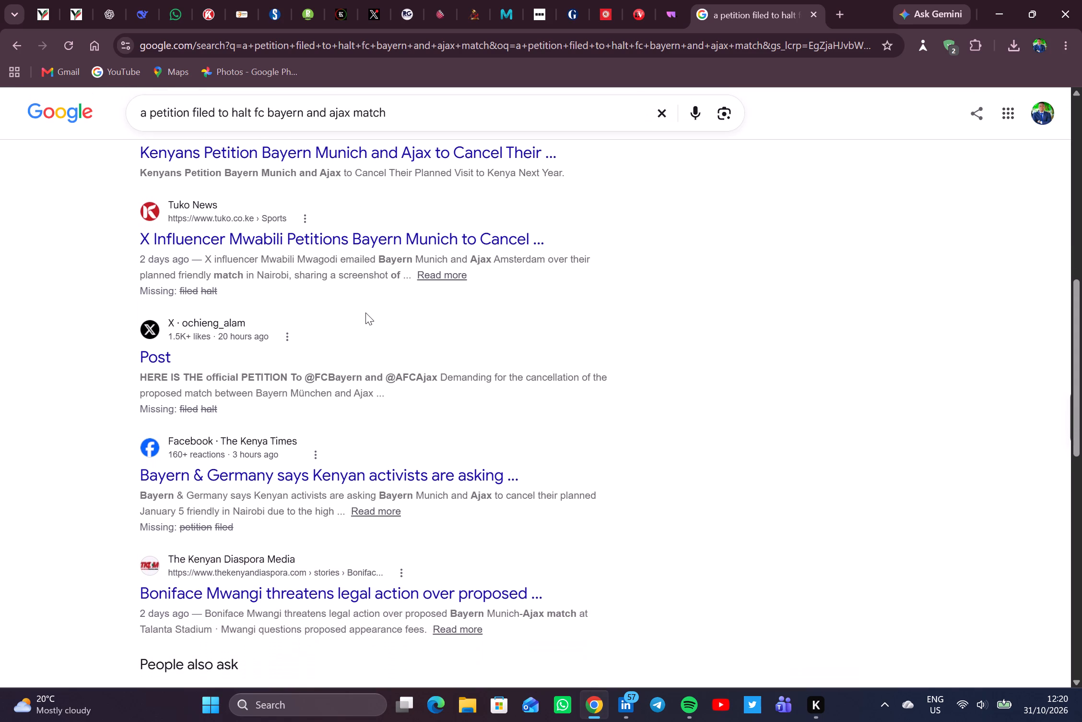
scroll(365, 313, down, 2)
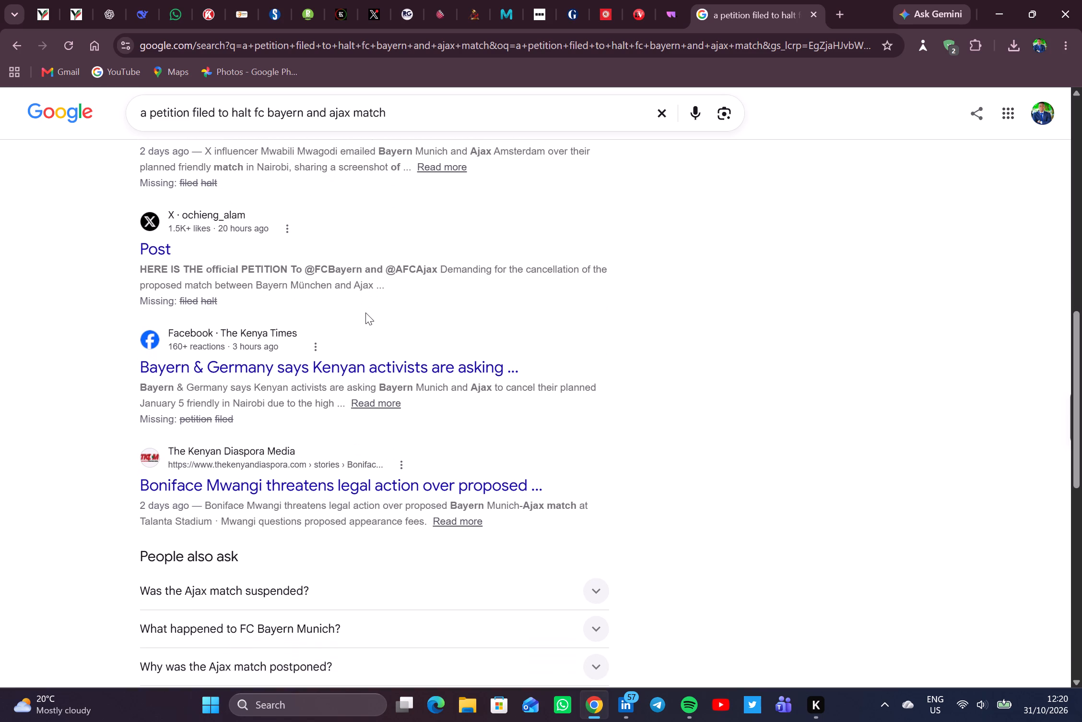
scroll(365, 313, down, 2)
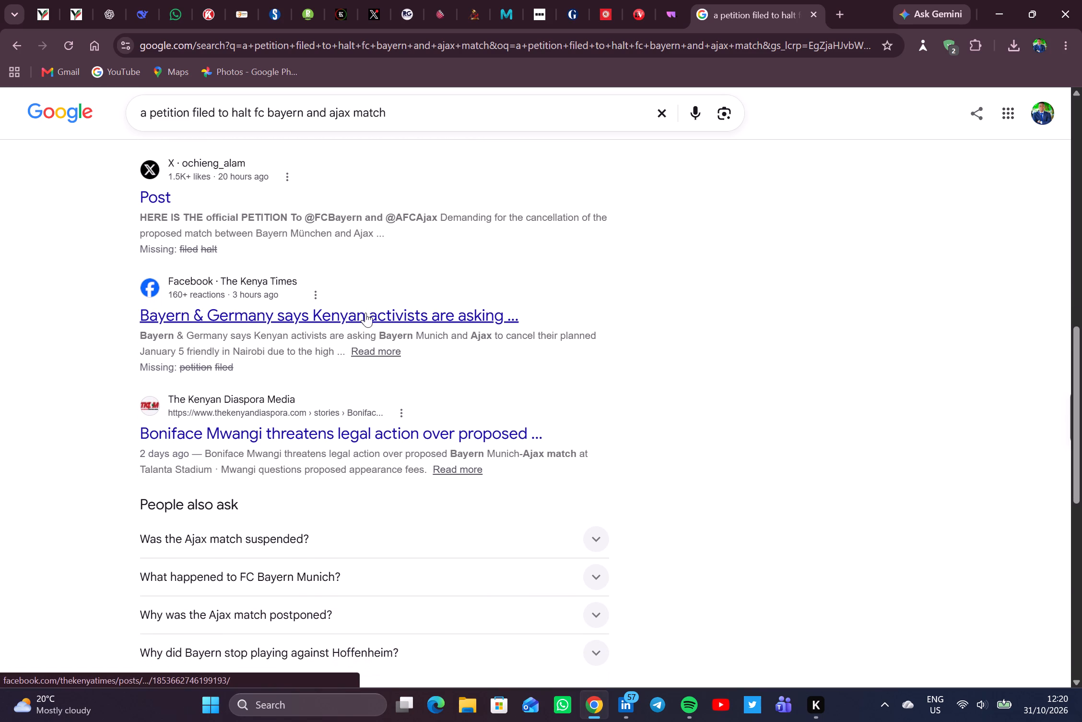
scroll(365, 313, down, 1)
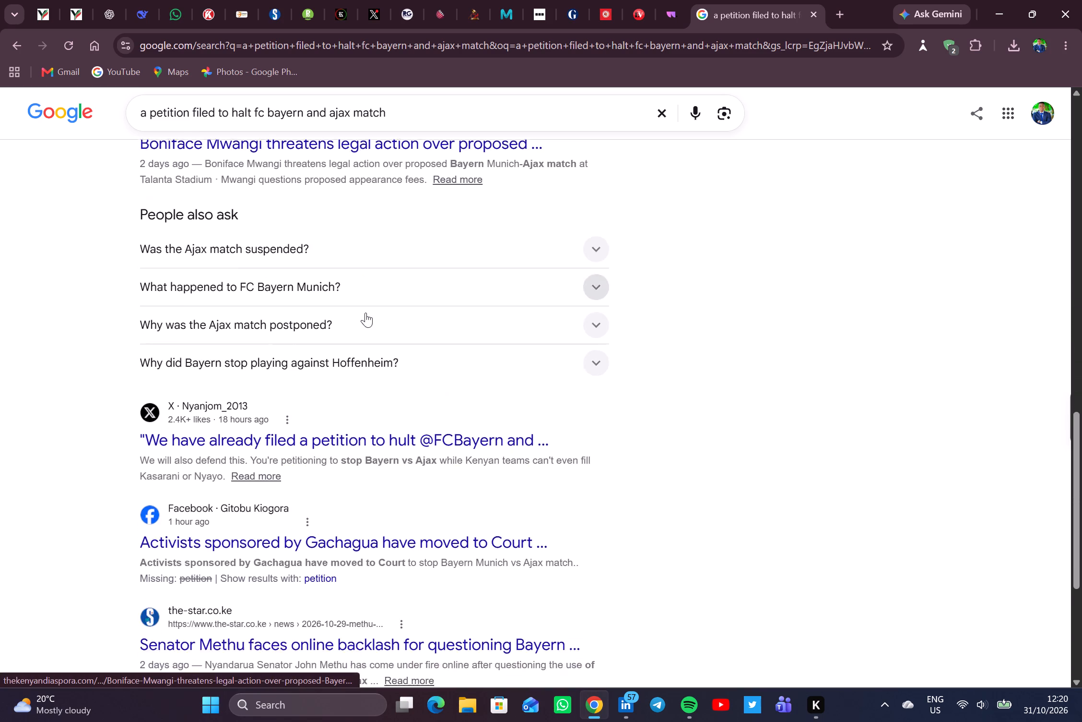
scroll(365, 313, down, 1)
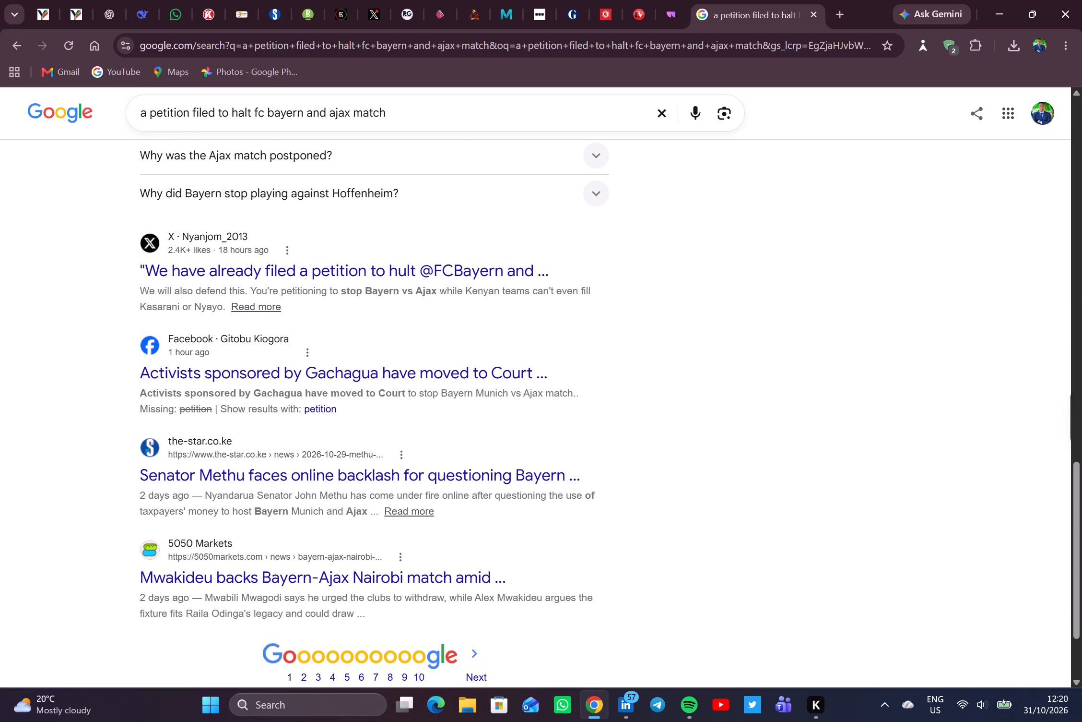
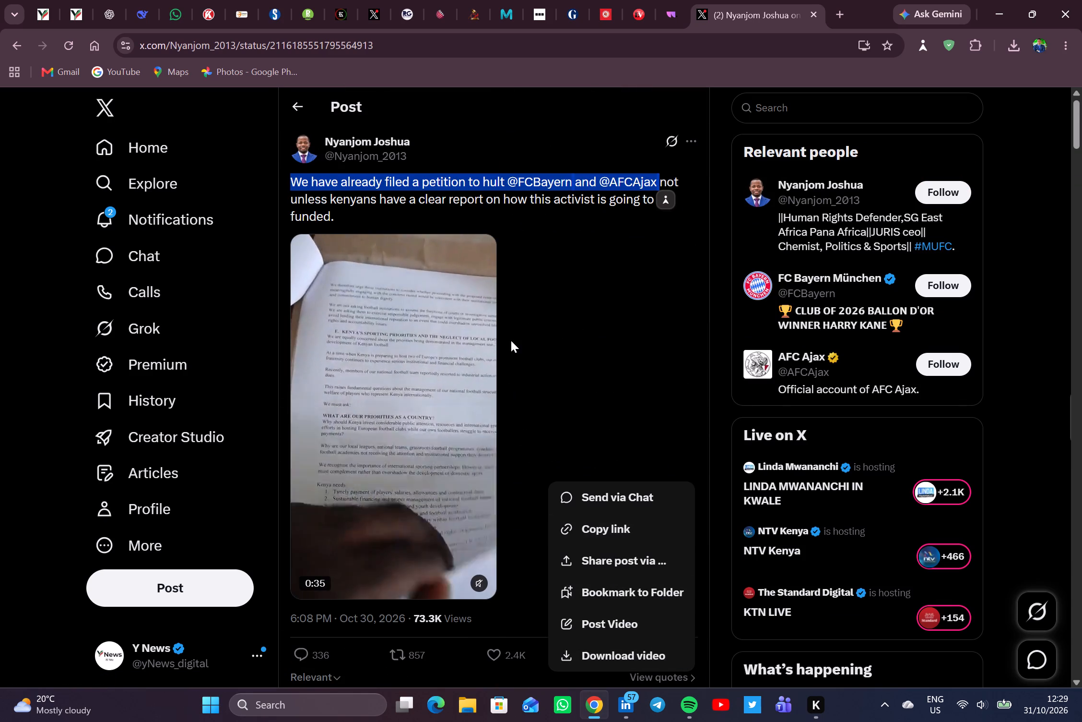
click(526, 287)
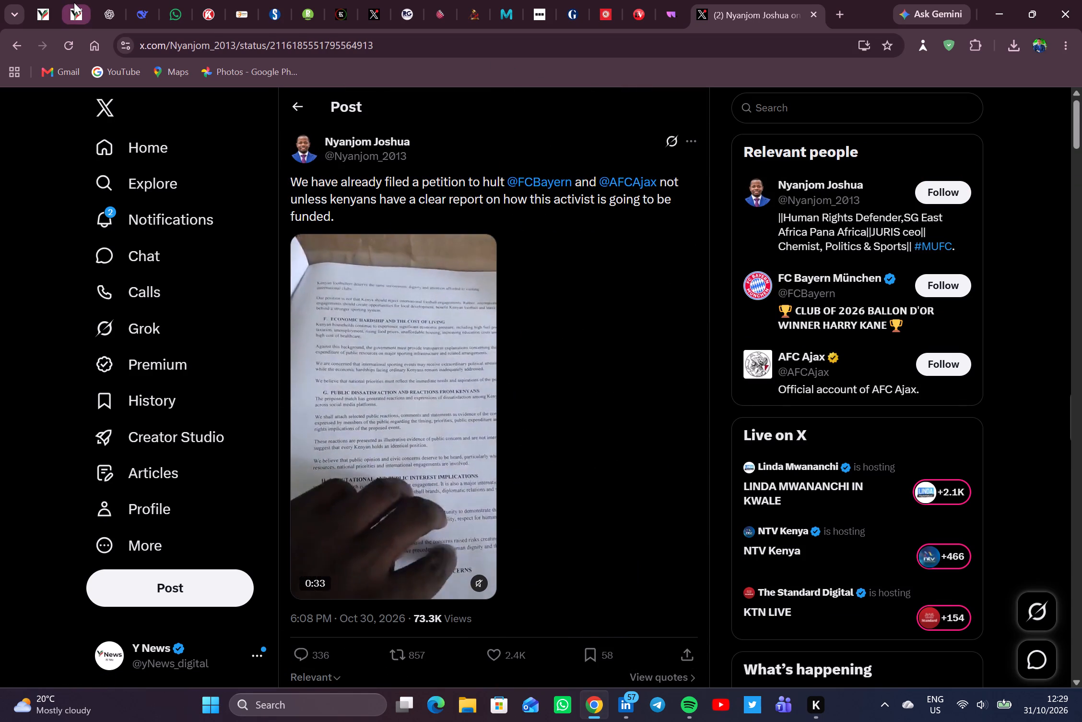
Check the Y News list of published posts and switch to the X home feed.
click(74, 2)
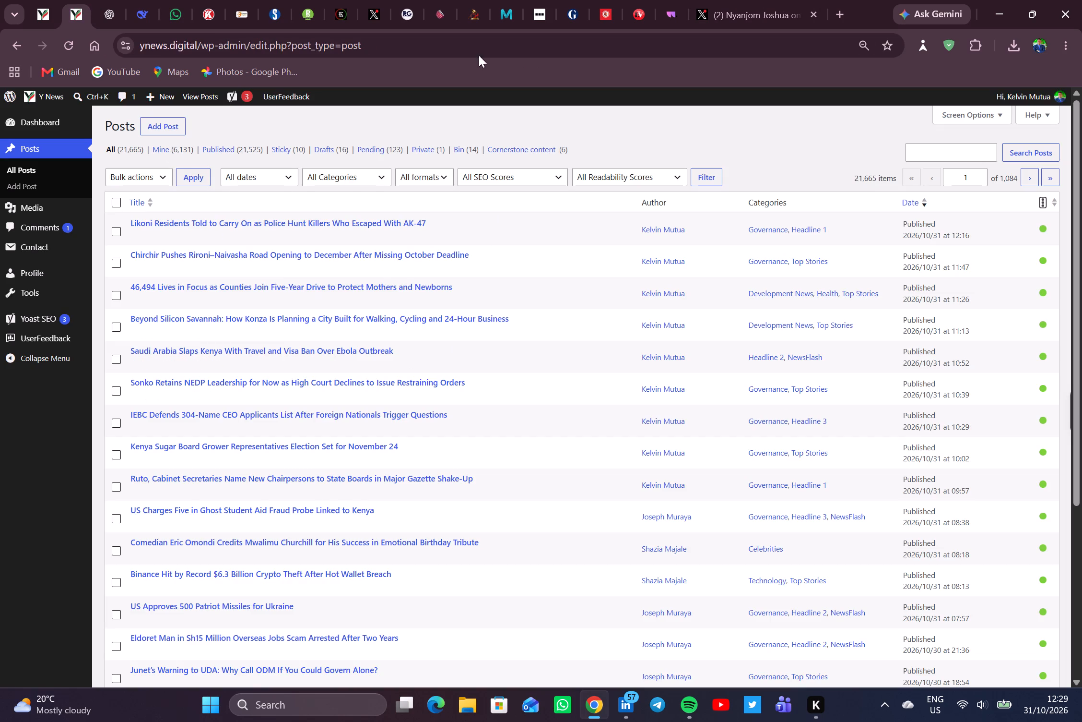
click(382, 8)
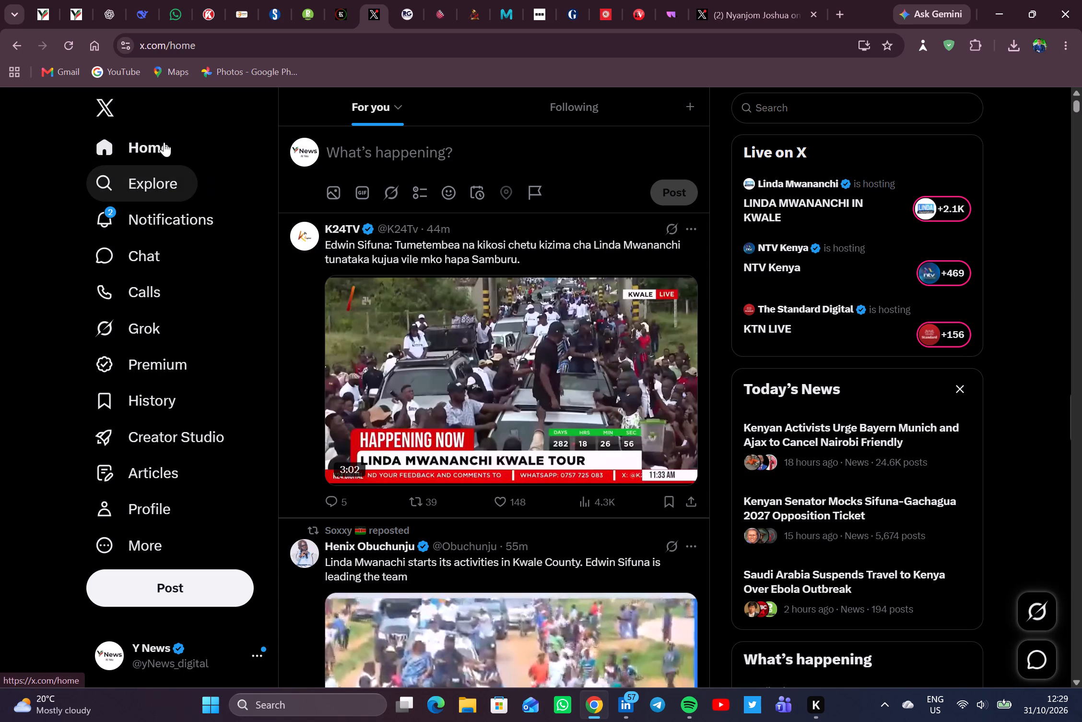
Scan the refreshed X home feed and the News pages of Radio Generation, The Star and Citizen Digital for fresh stories.
click(164, 142)
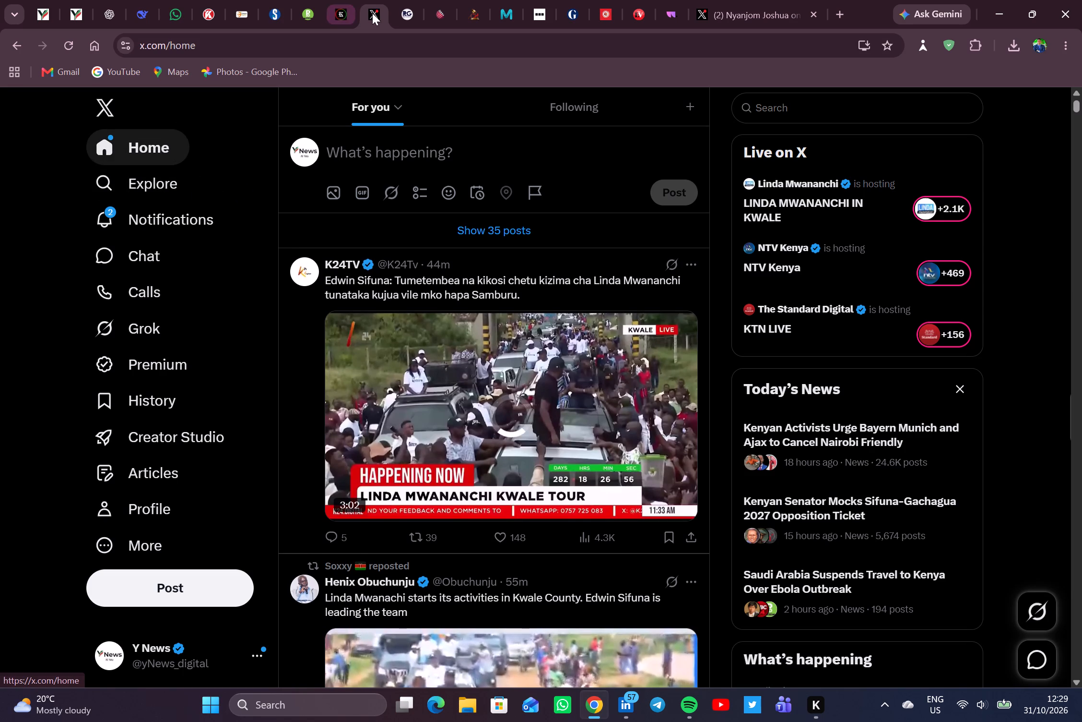
click(405, 13)
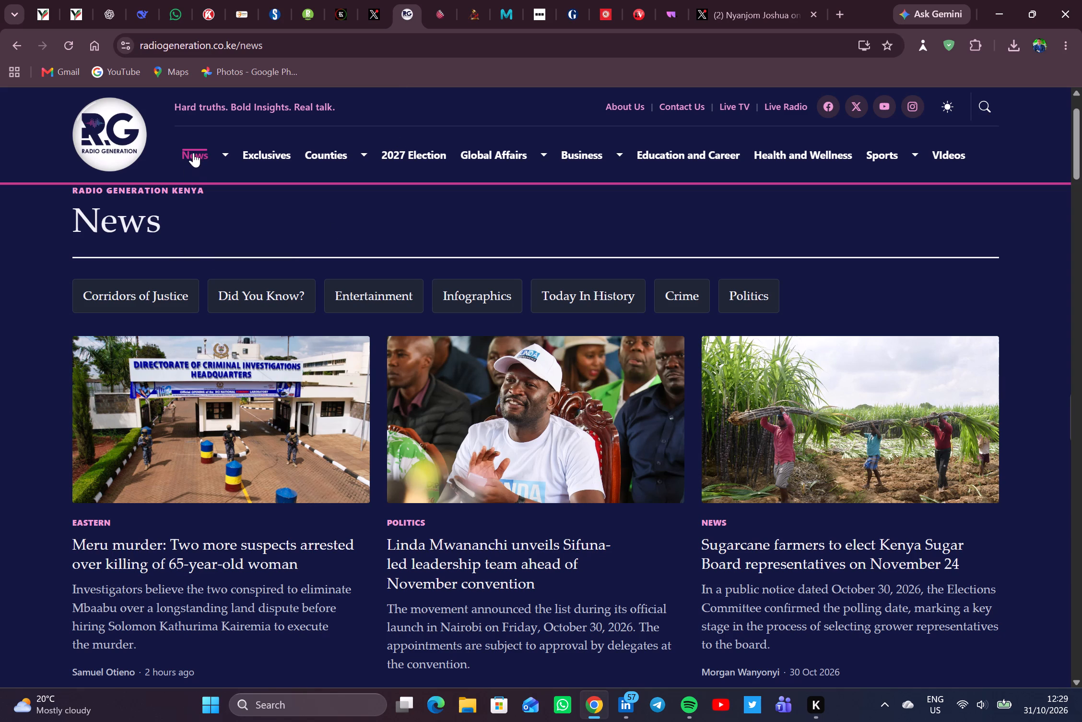
click(195, 151)
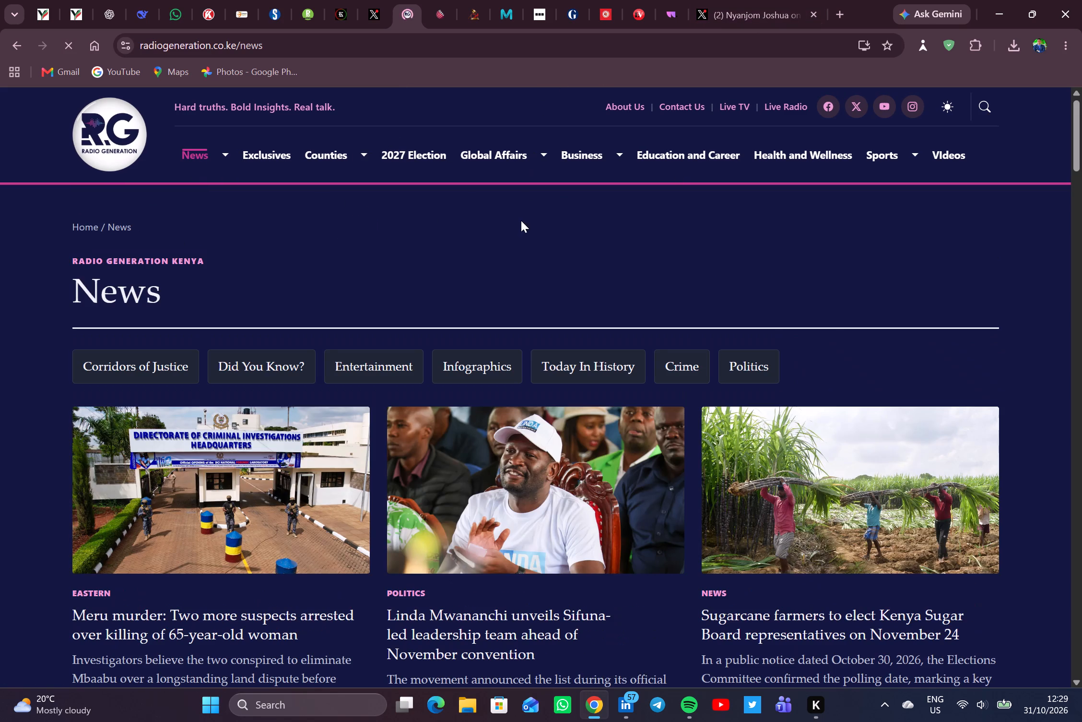
click(270, 8)
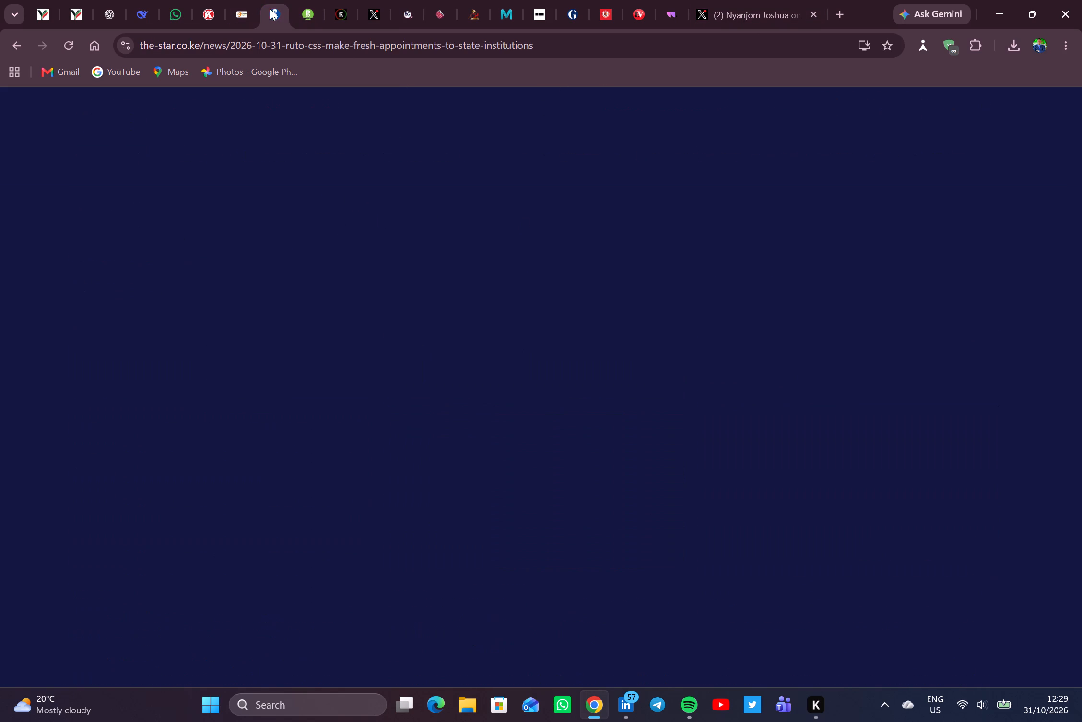
click(84, 152)
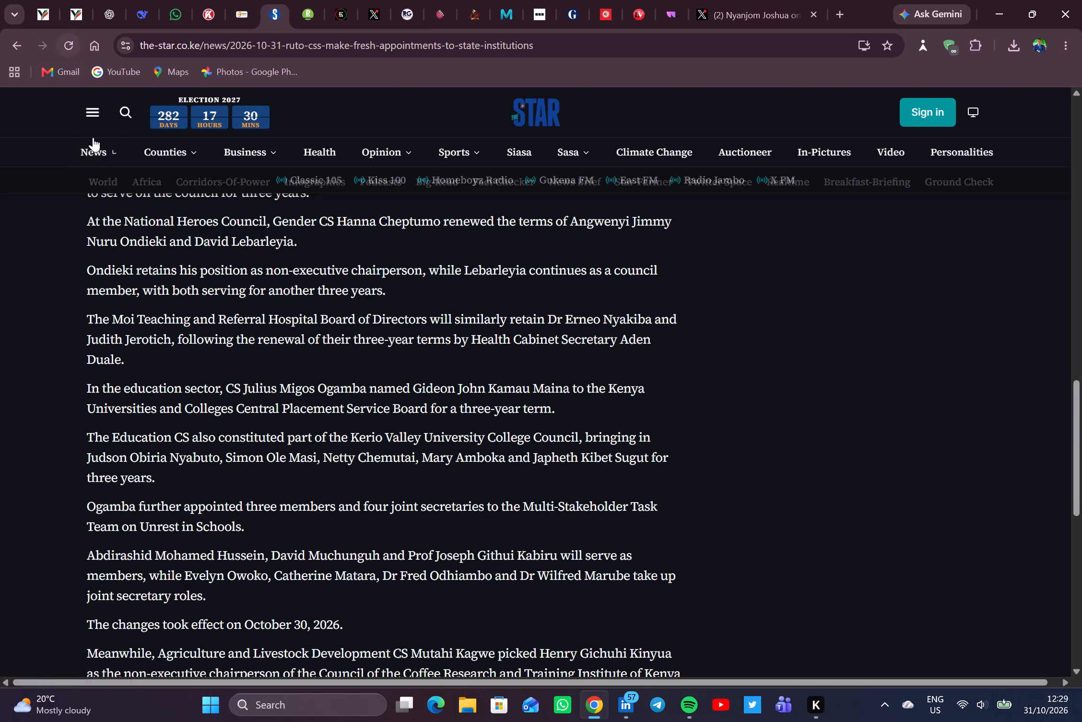
click(90, 146)
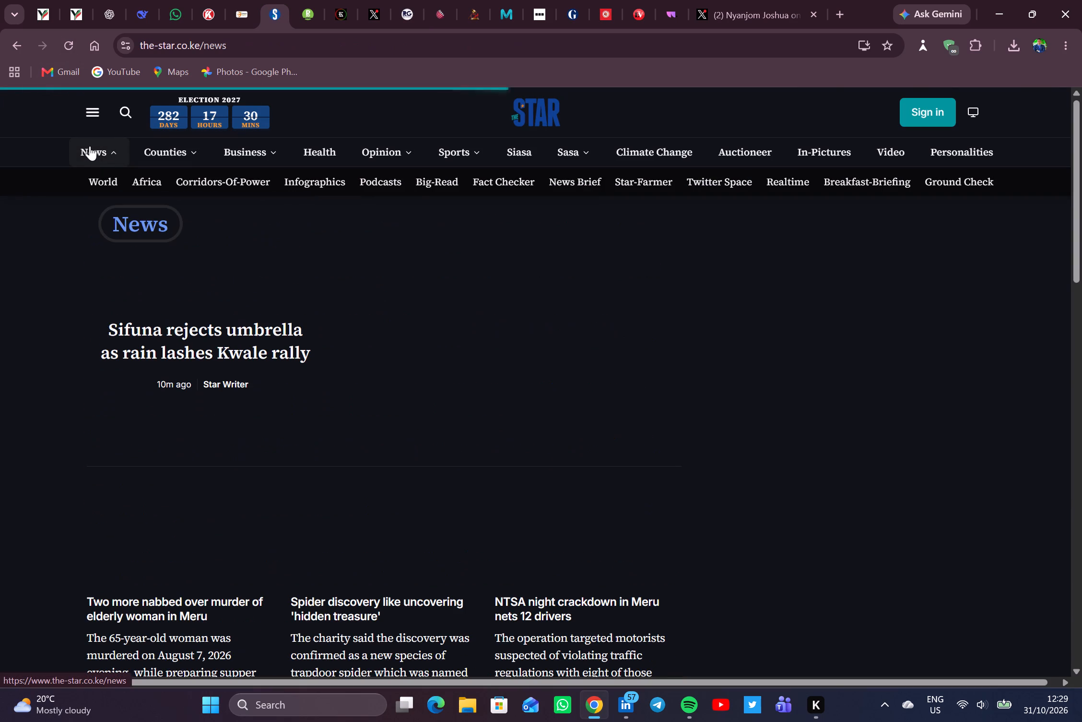
scroll(275, 318, down, 1)
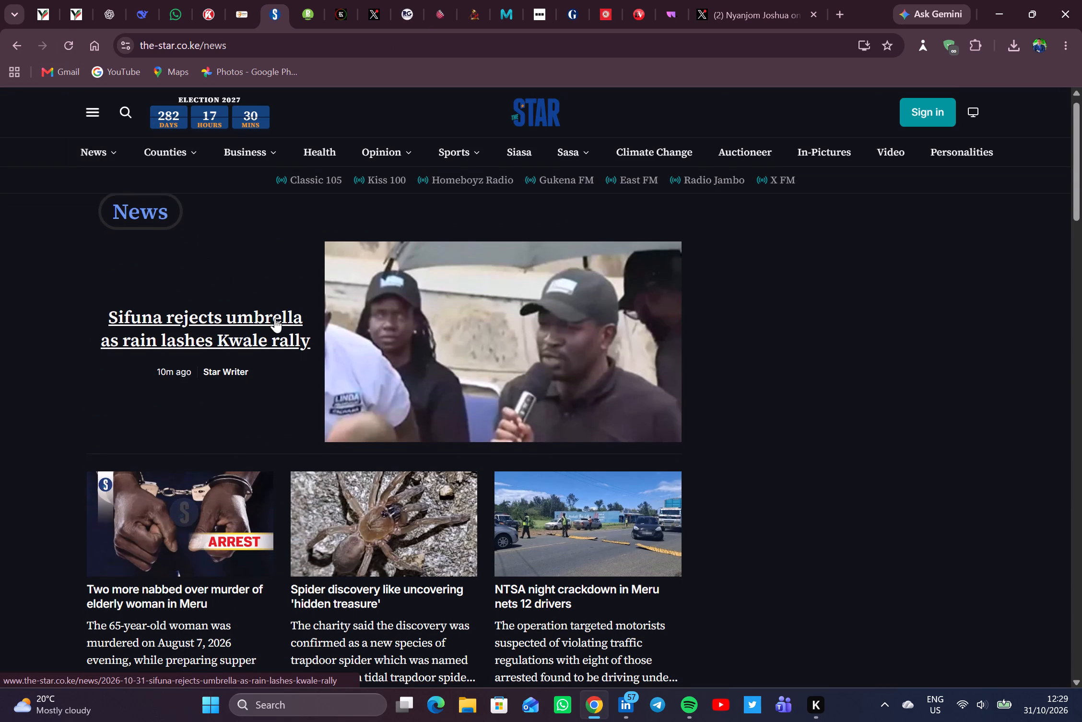
scroll(275, 318, down, 1)
scroll(275, 318, up, 1)
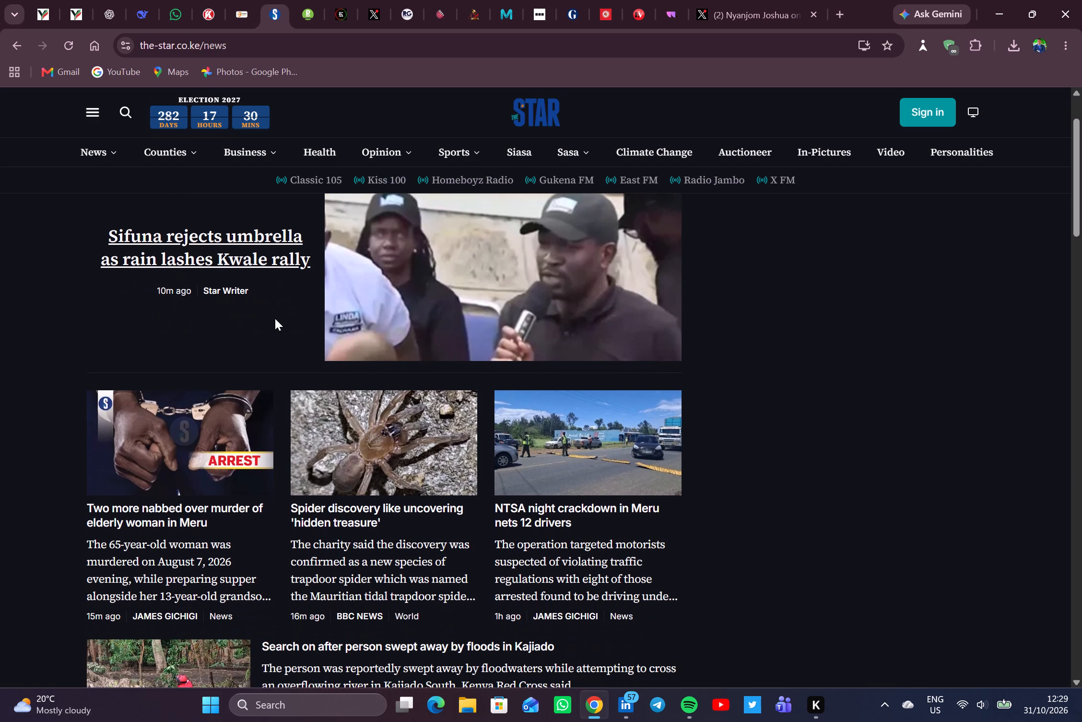
scroll(275, 318, up, 2)
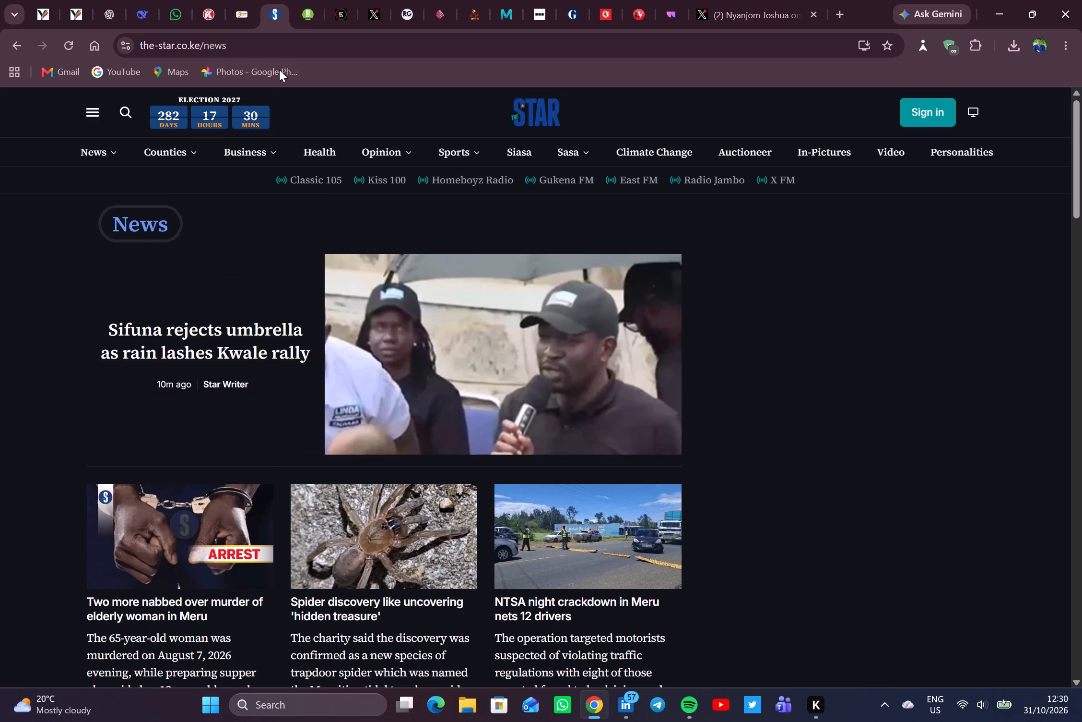
click(241, 10)
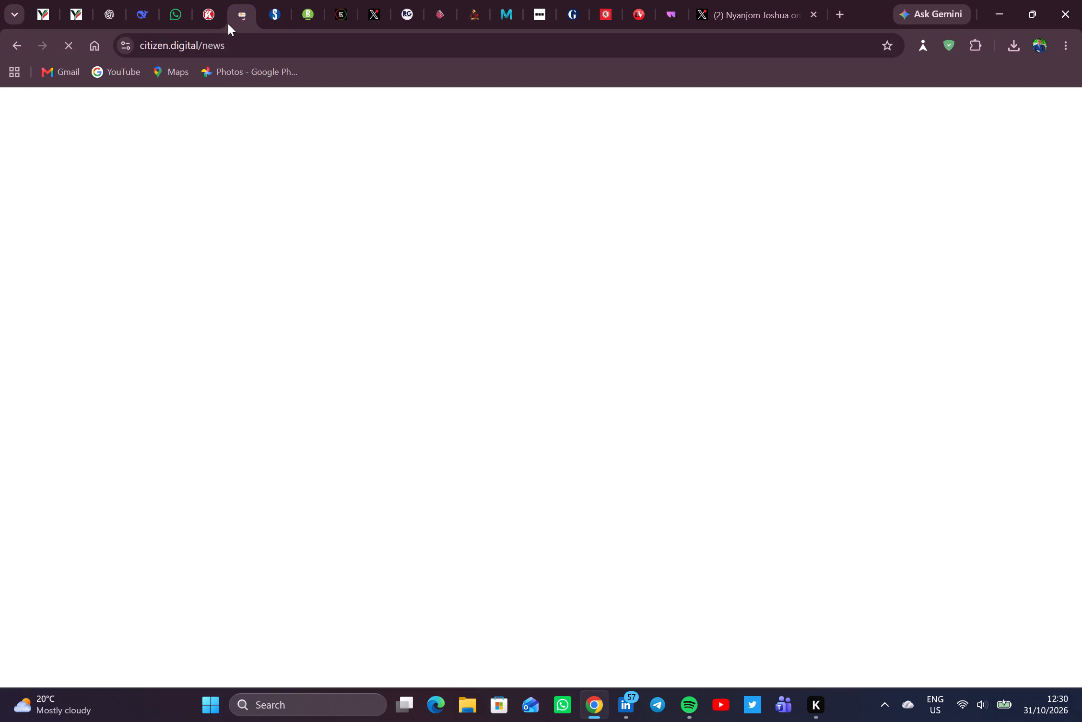
click(179, 10)
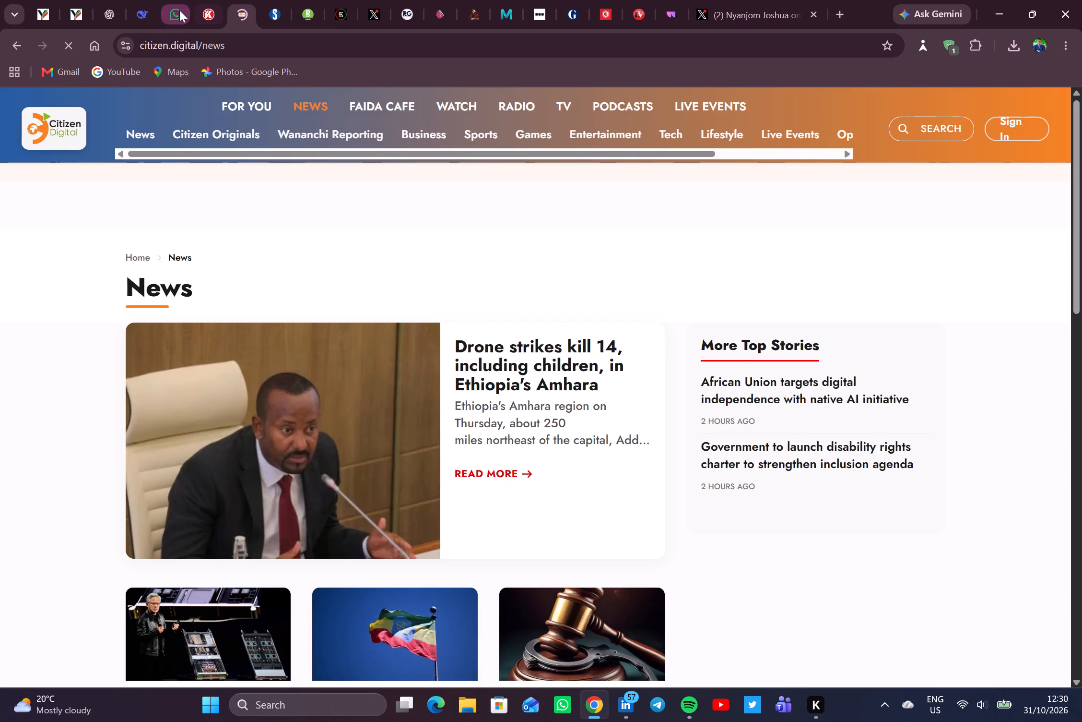